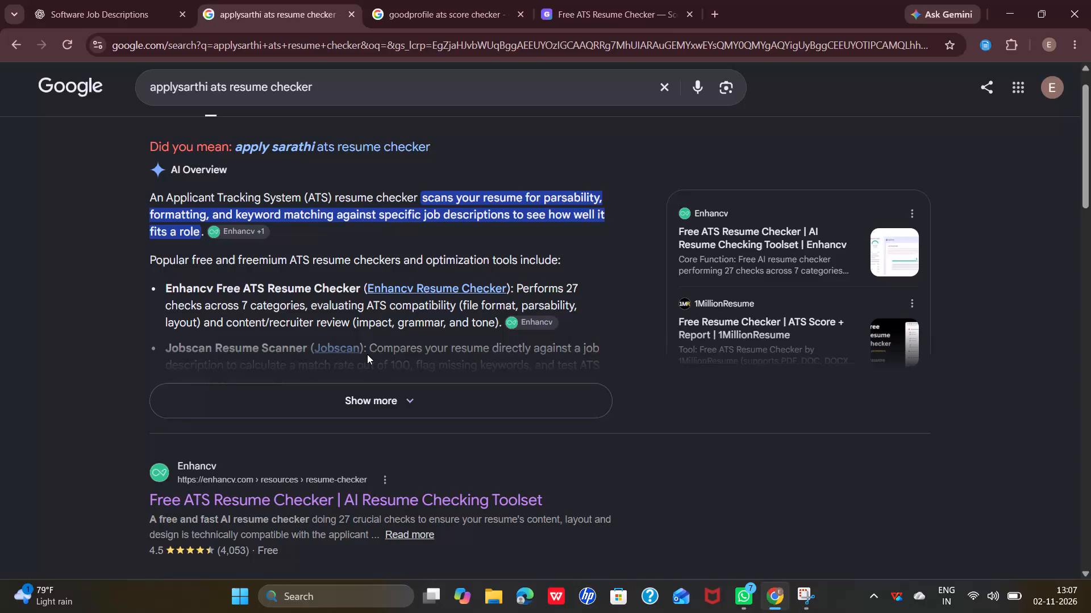
Search Google for "latex code" in a new browser tab, go to Overleaf and open the Resume project.
click(709, 18)
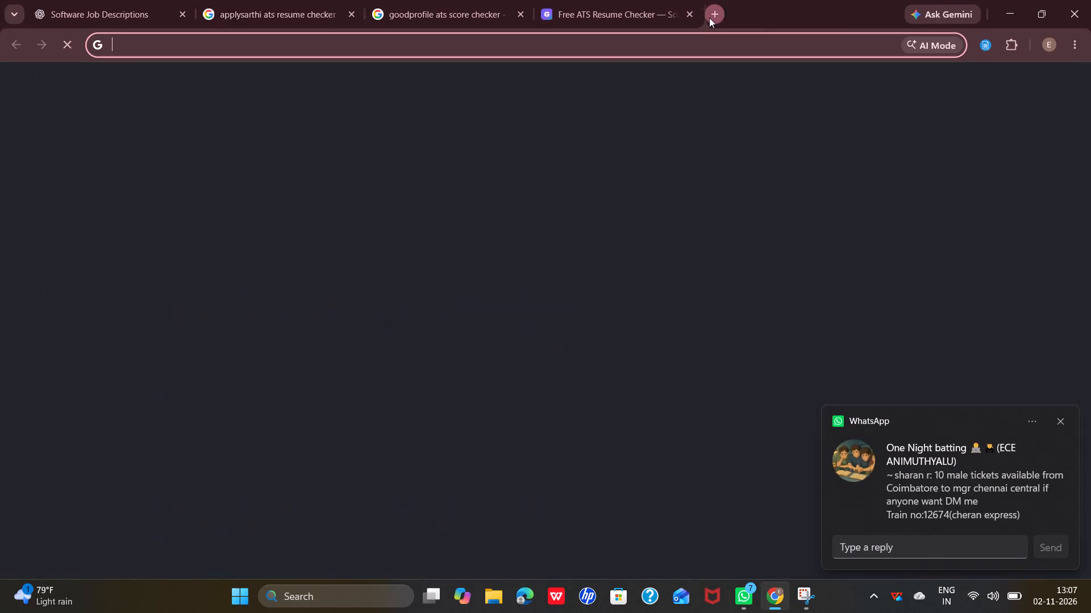
click(528, 234)
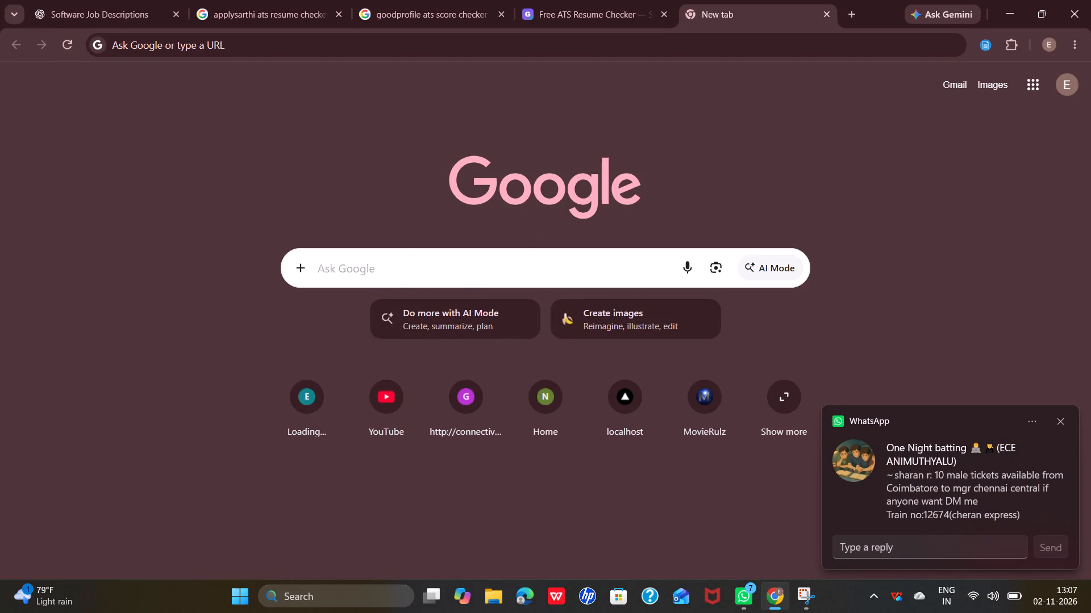
click(519, 254)
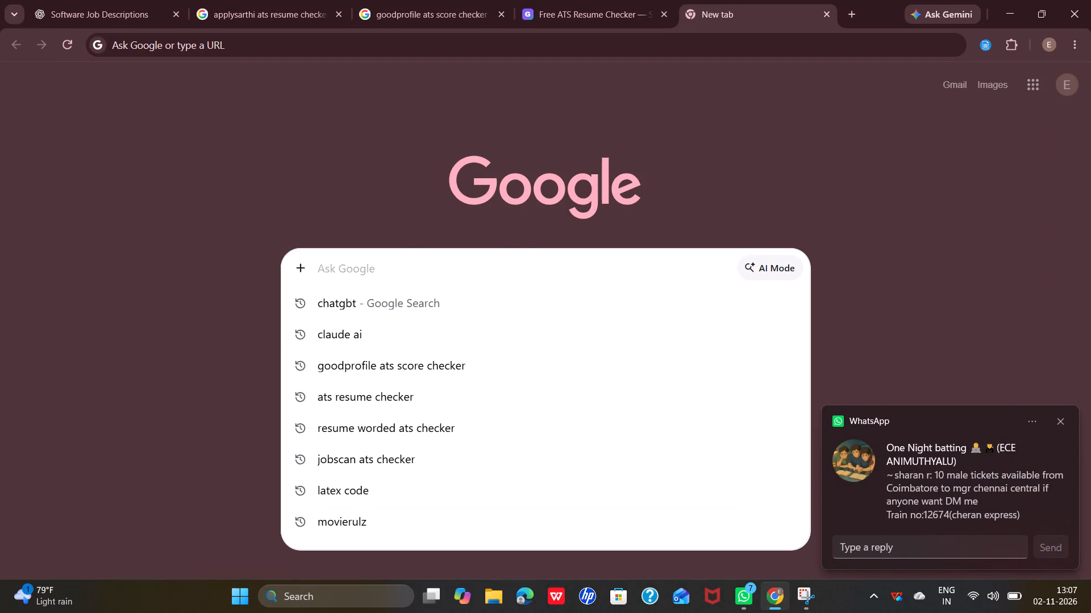
text(la)
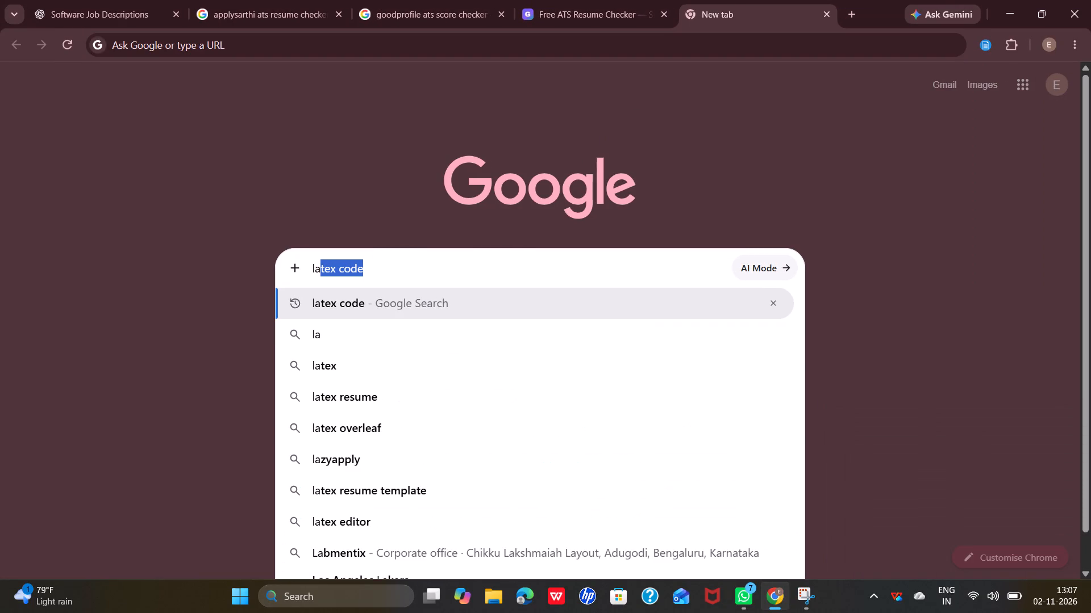
click(380, 311)
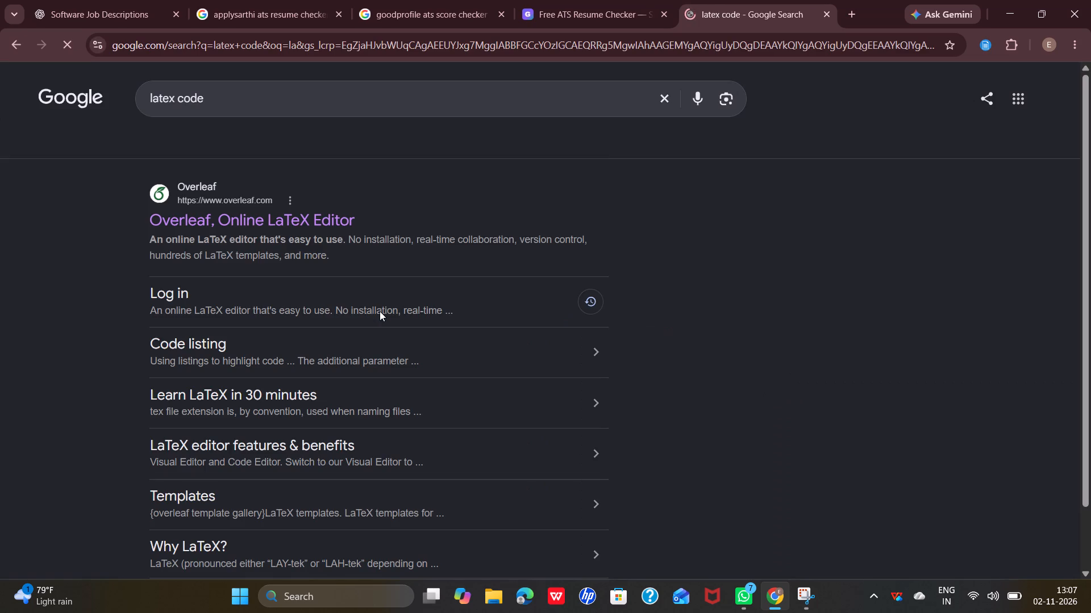
click(337, 216)
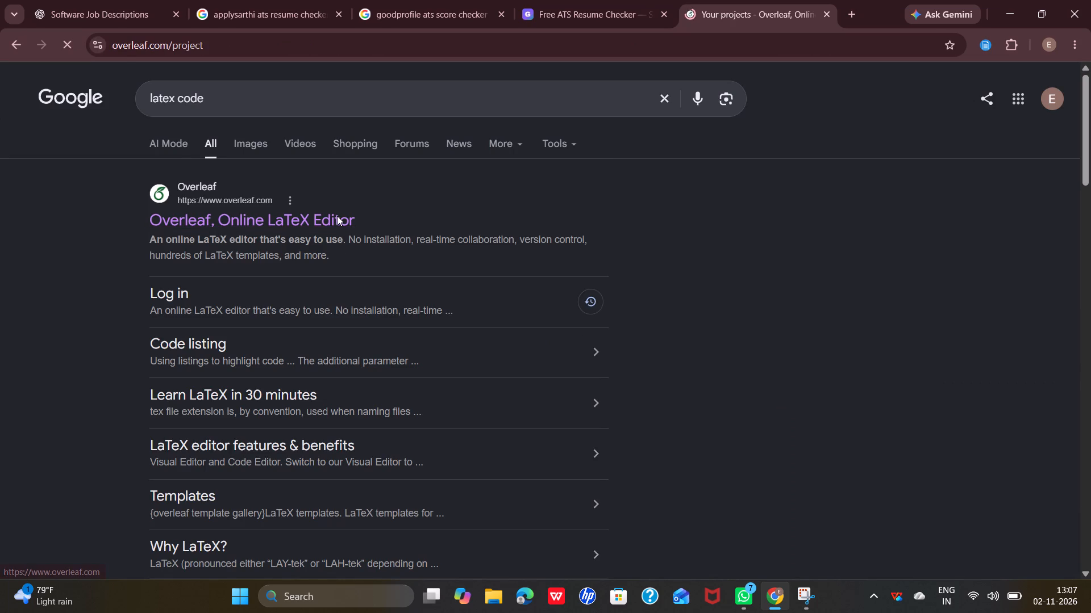
double_click(284, 250)
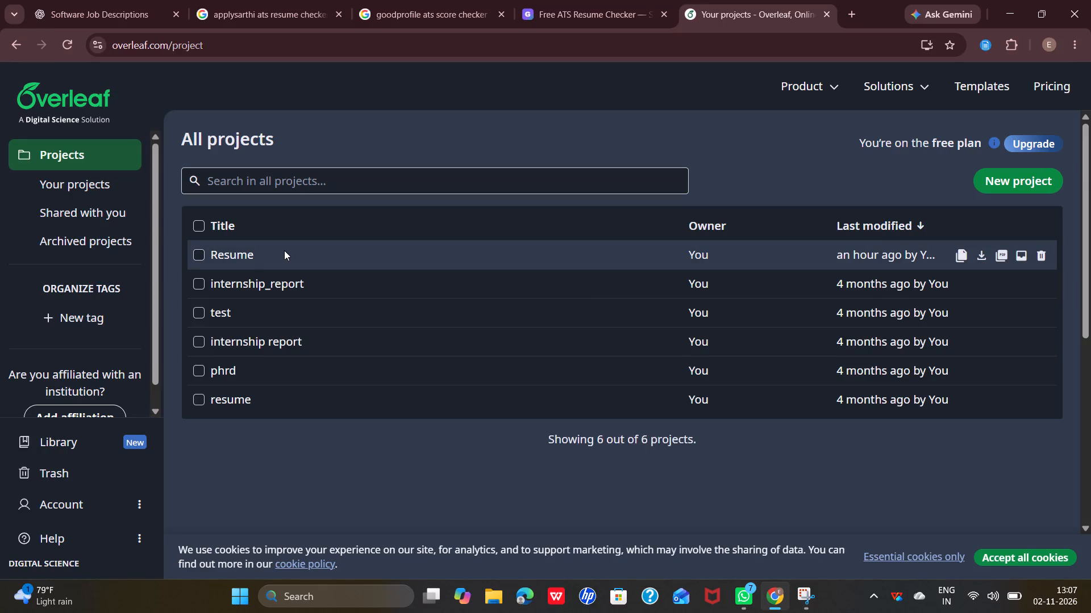
click(241, 254)
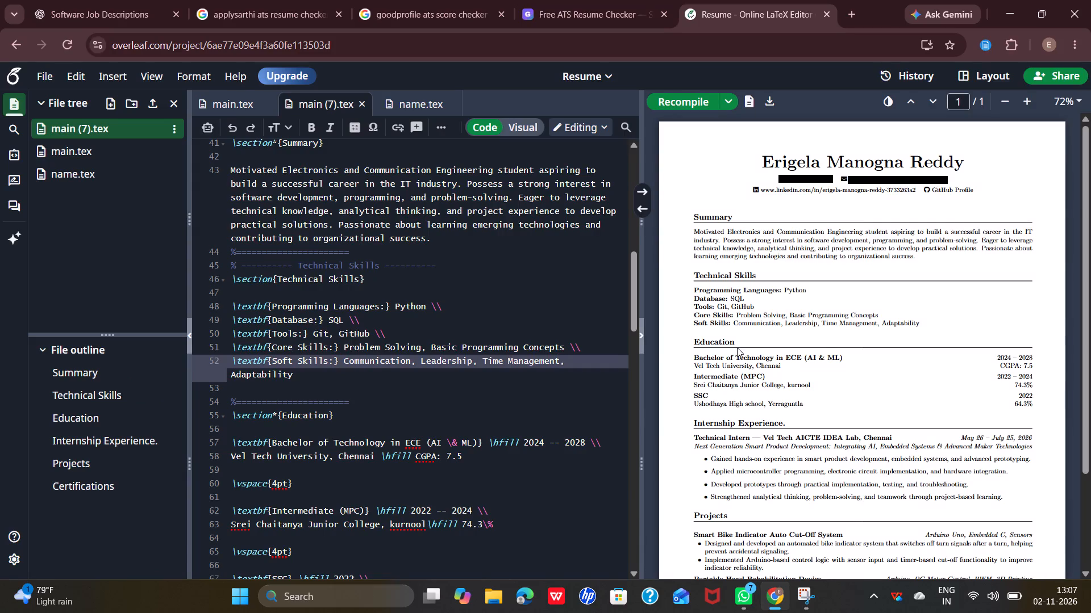
Correct "Srei" to "Sri" in the Chaitanya Junior College line of the Education section and recompile the PDF.
double_click(702, 385)
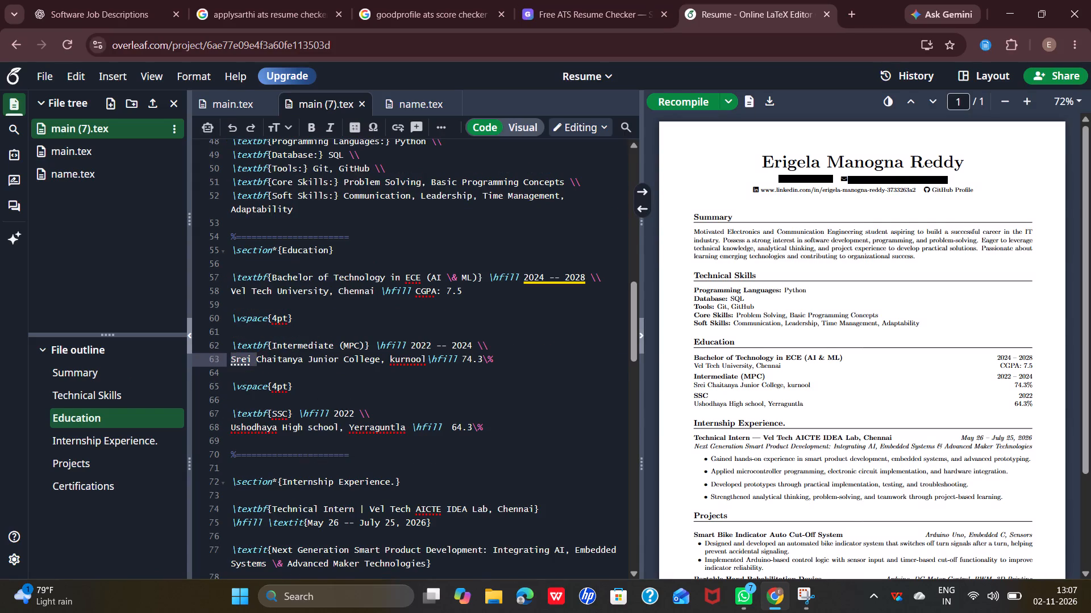
click(243, 355)
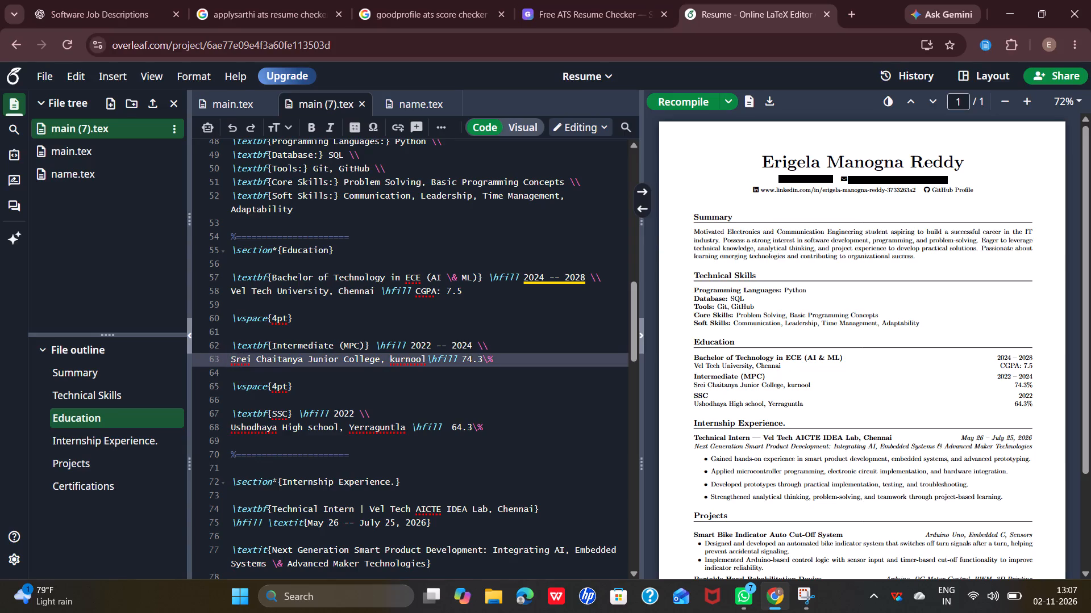
key(Right)
key(BackSpace)
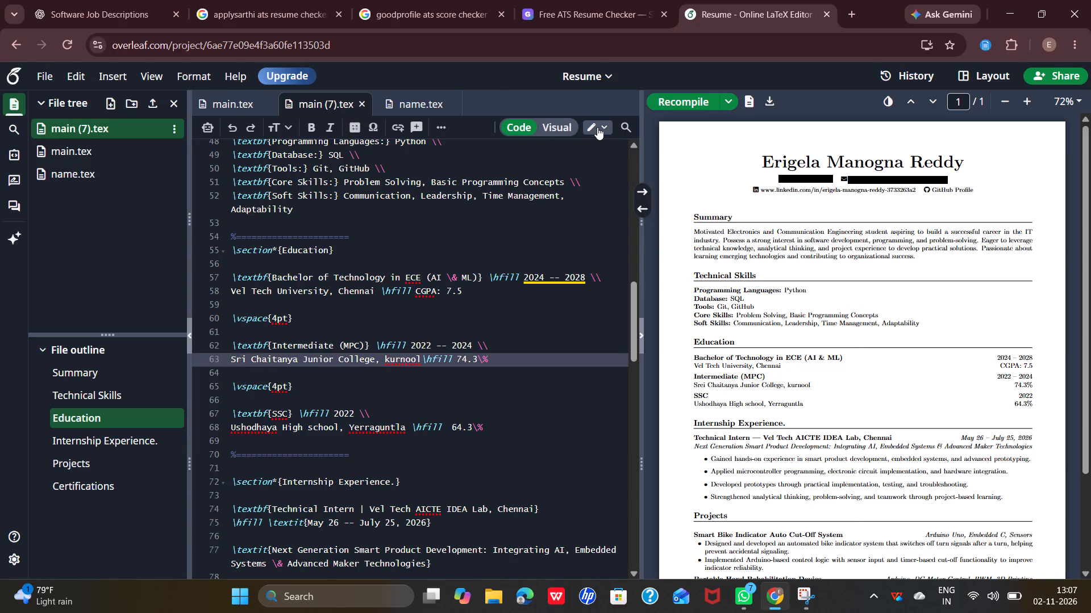
click(684, 94)
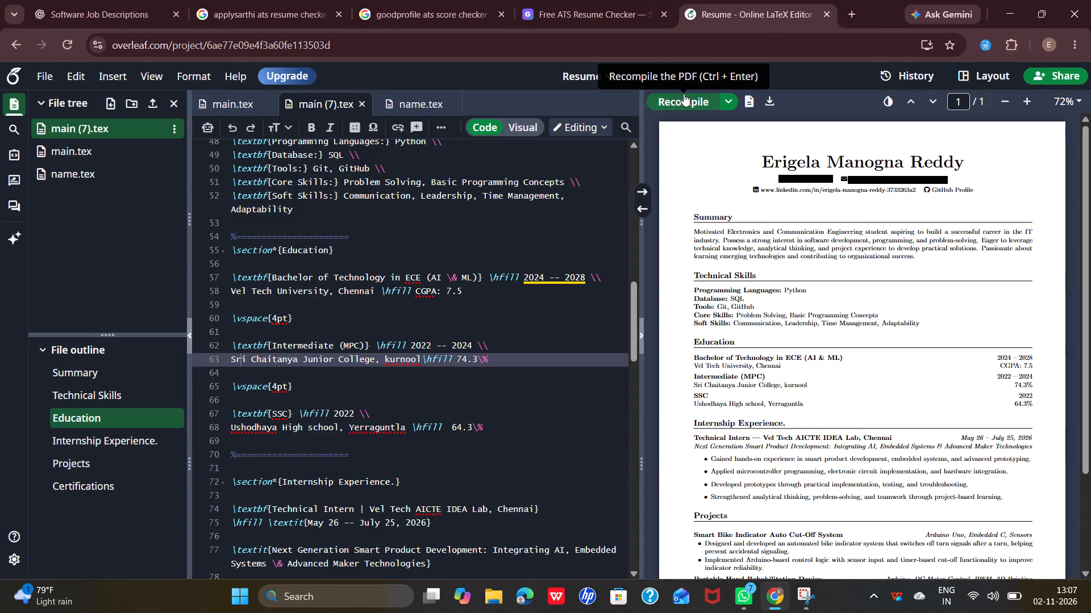
Check the compiled resume, open its View Certificate link under Certifications and look through the linked LinkedIn post and certificate.
click(781, 267)
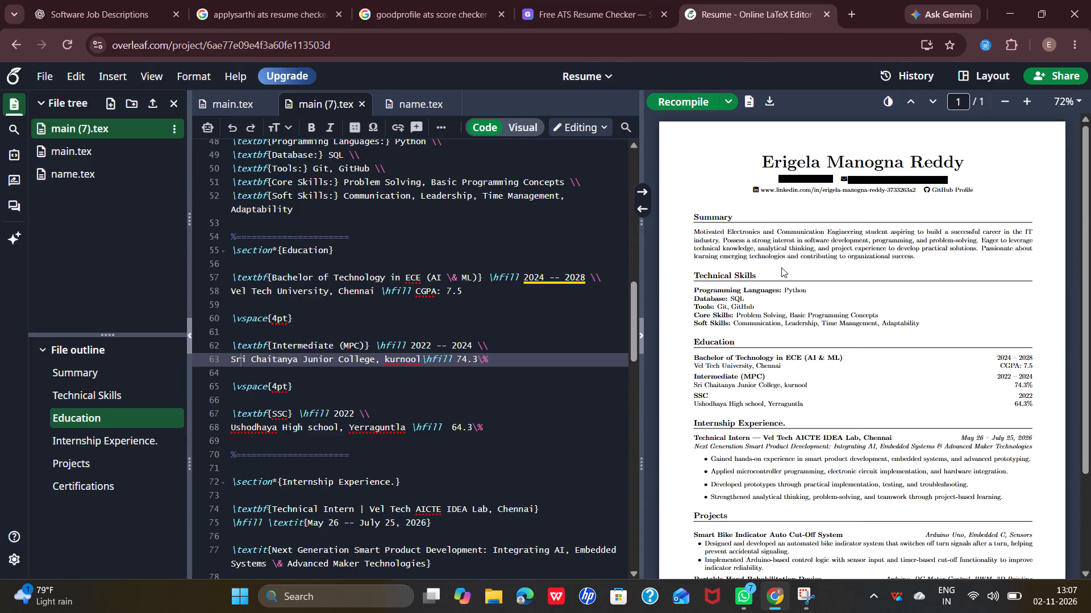
scroll(781, 265, down, 4)
scroll(781, 265, up, 5)
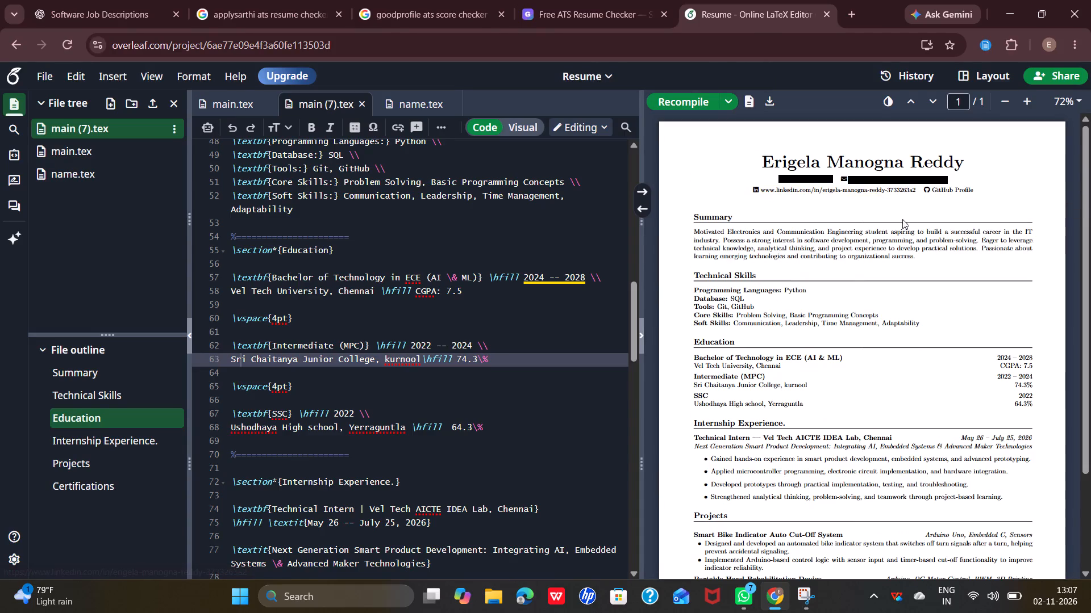
scroll(902, 496, down, 6)
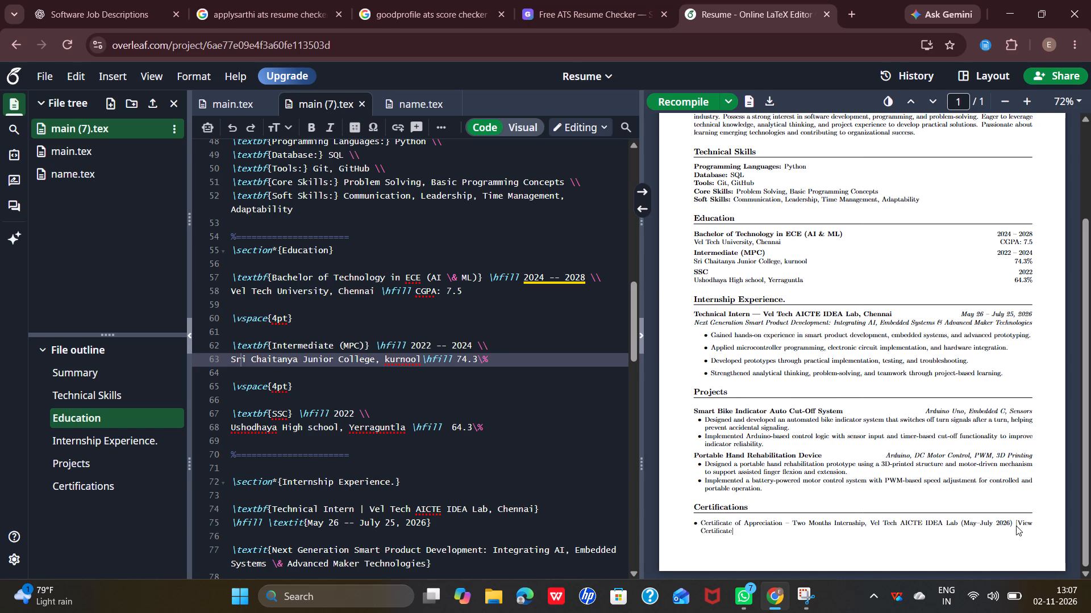
click(1023, 526)
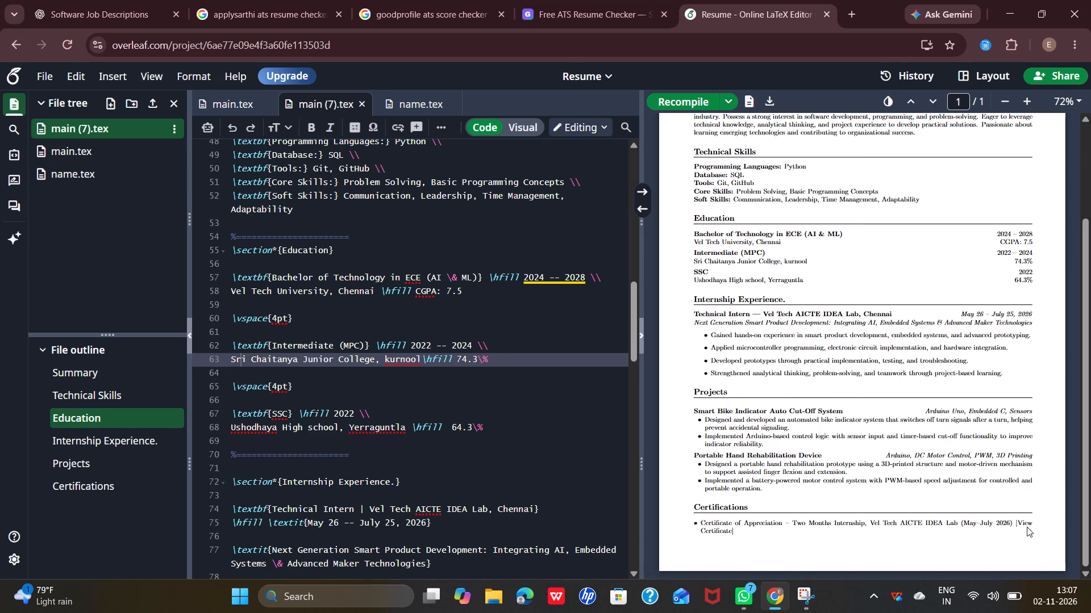
click(1027, 525)
click(717, 534)
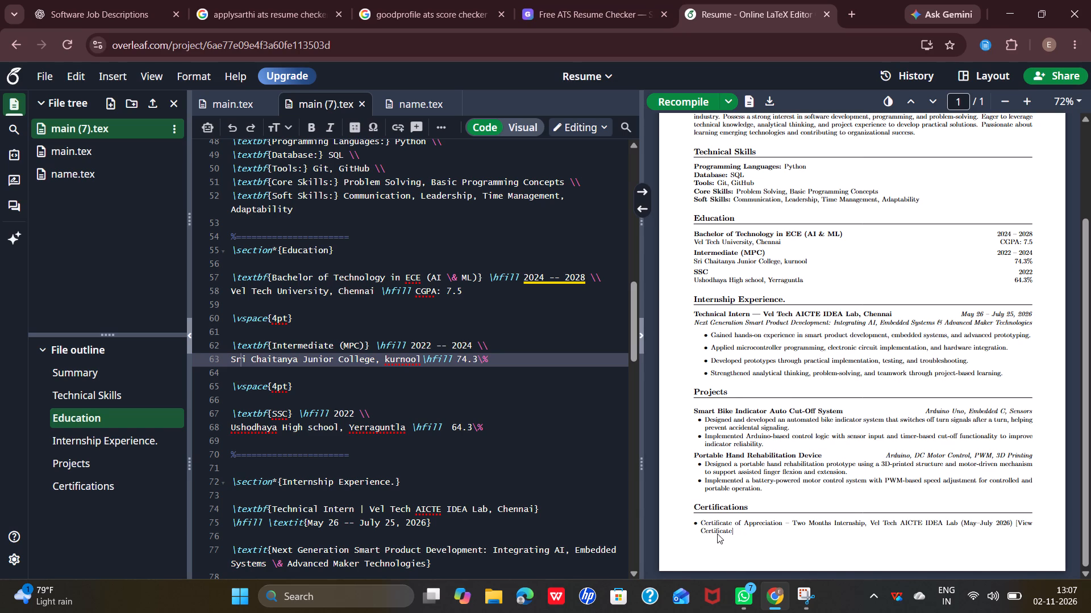
click(721, 532)
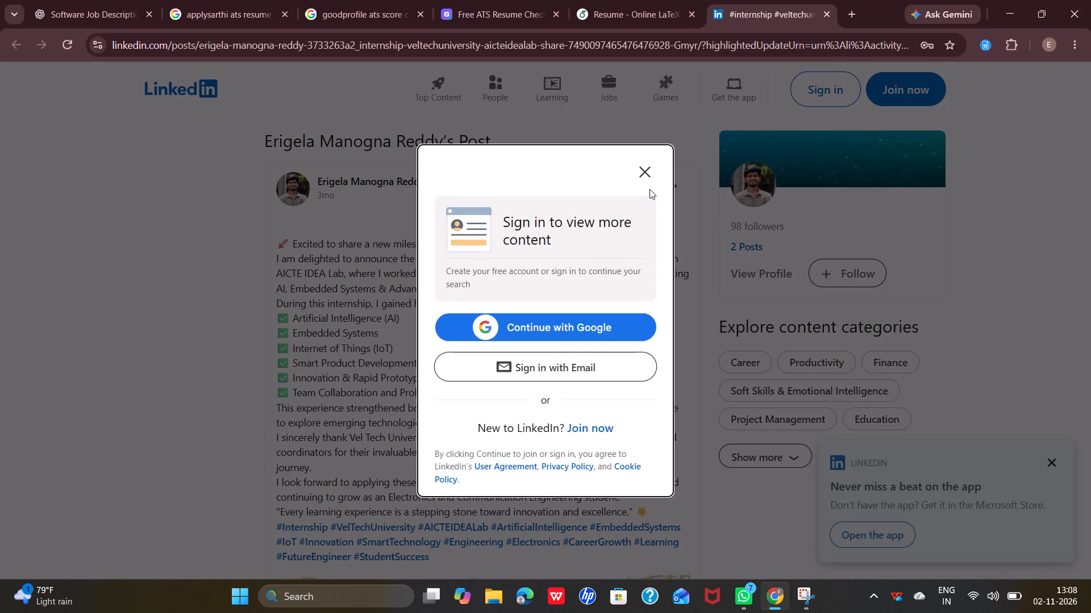
click(649, 172)
scroll(489, 350, down, 2)
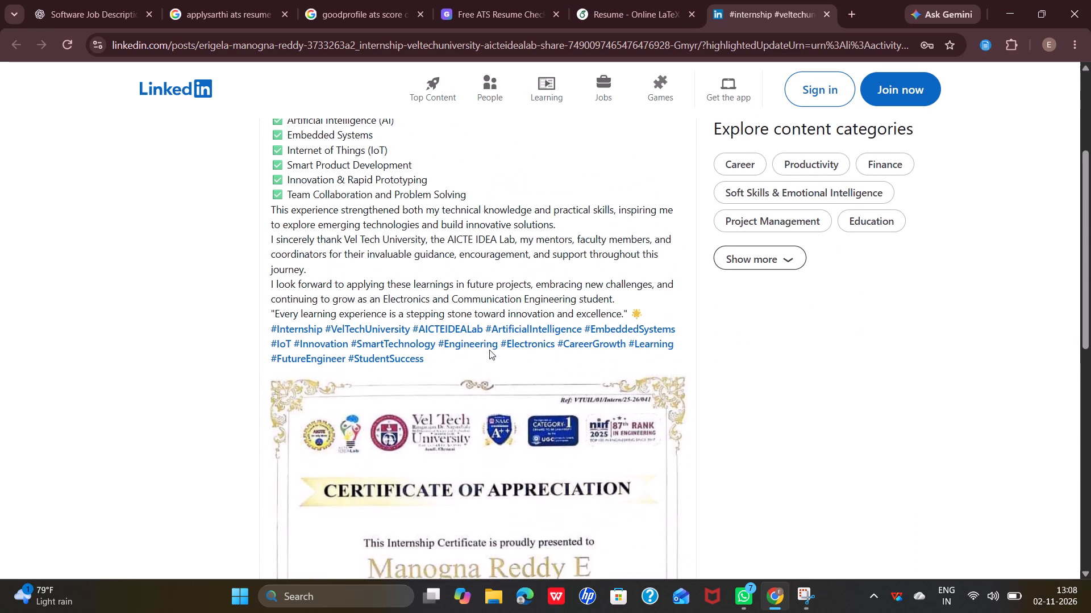
scroll(489, 350, down, 11)
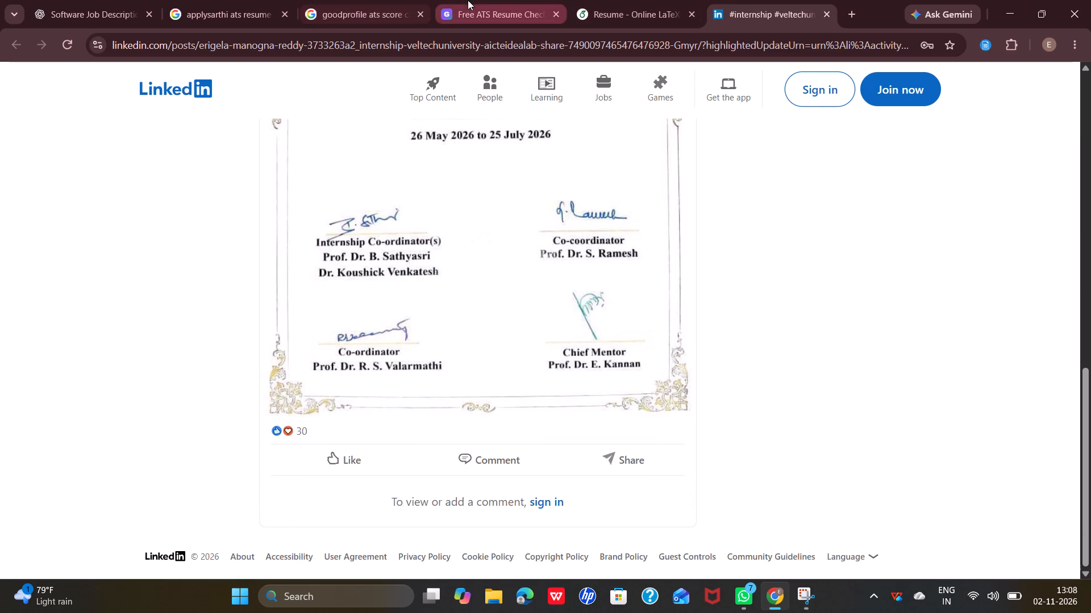
Return to the Overleaf resume and copy "ECE" from the Bachelor of Technology line in the Education source.
click(644, 1)
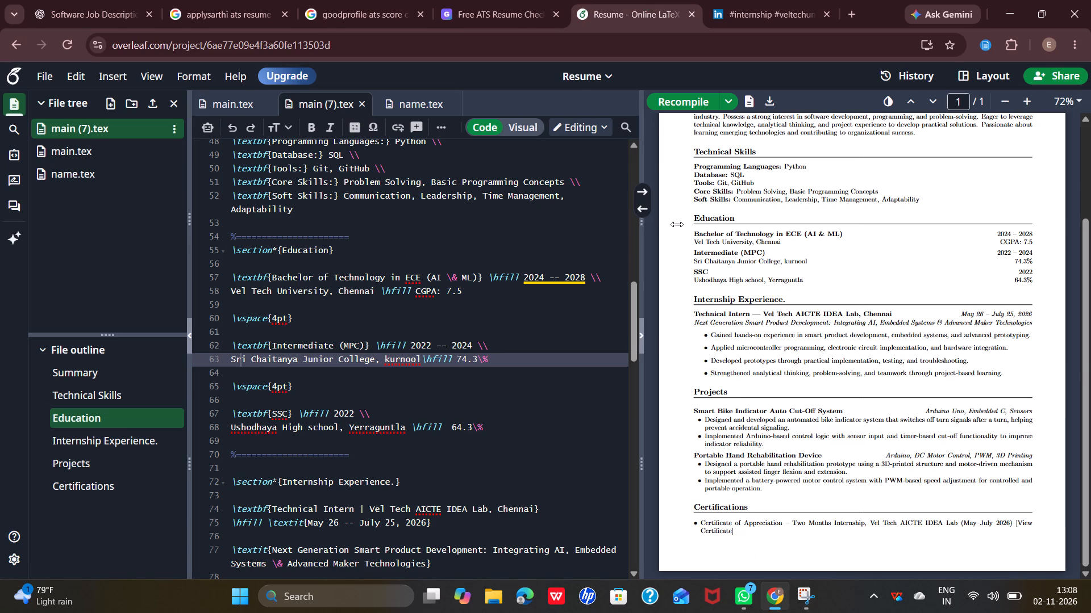
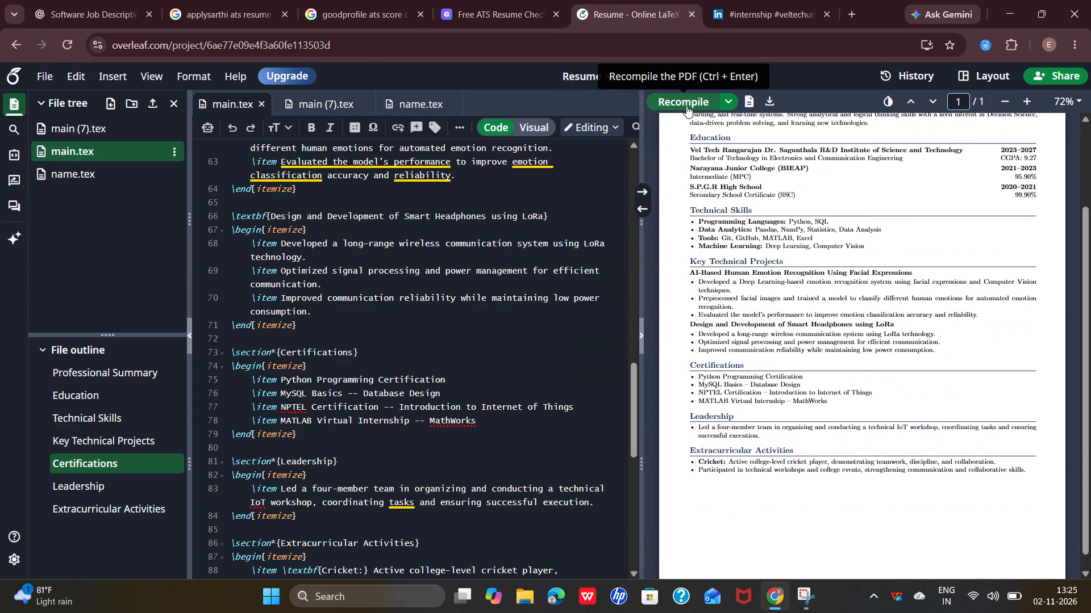
View the compiled resume in the PDF preview from its name header and Professional Summary.
scroll(732, 249, up, 2)
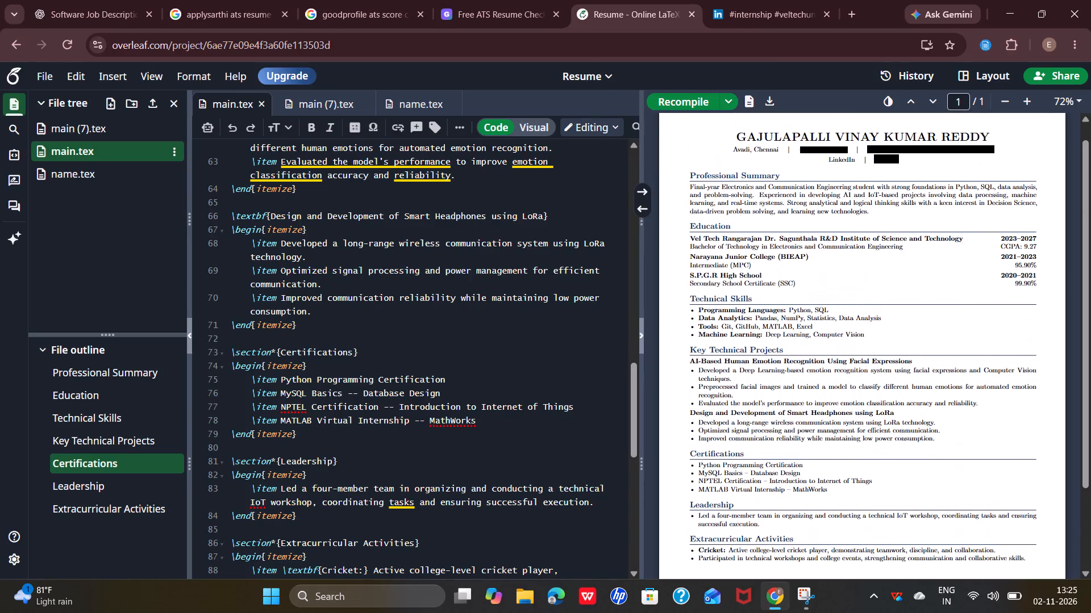
Examine the compiled resume and the project code in main.tex, look through the name.tex source, and return to main (7).tex.
scroll(732, 249, down, 1)
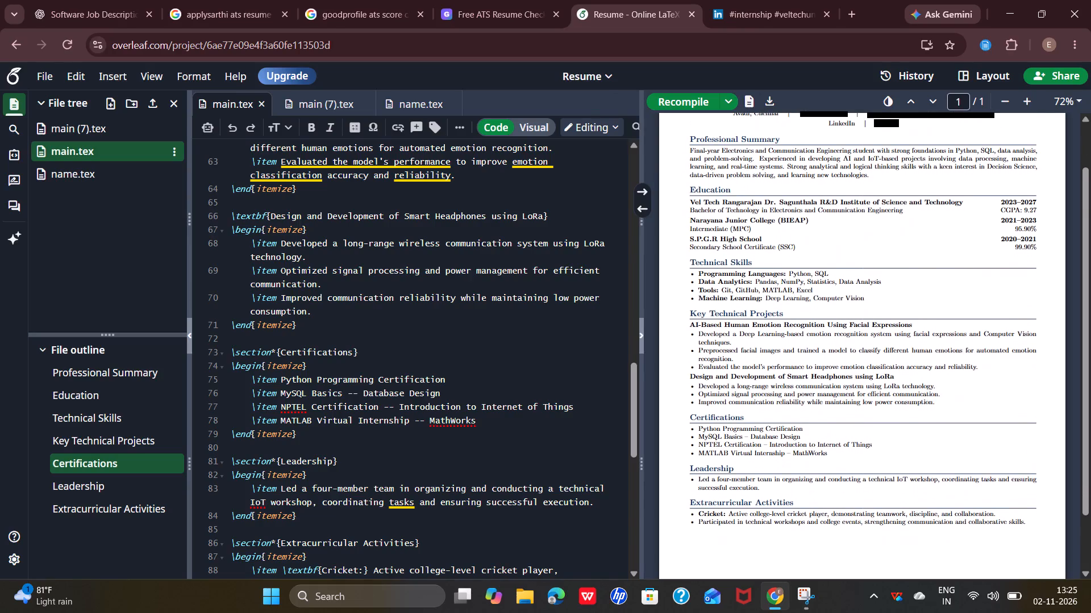
scroll(732, 249, down, 1)
double_click(740, 352)
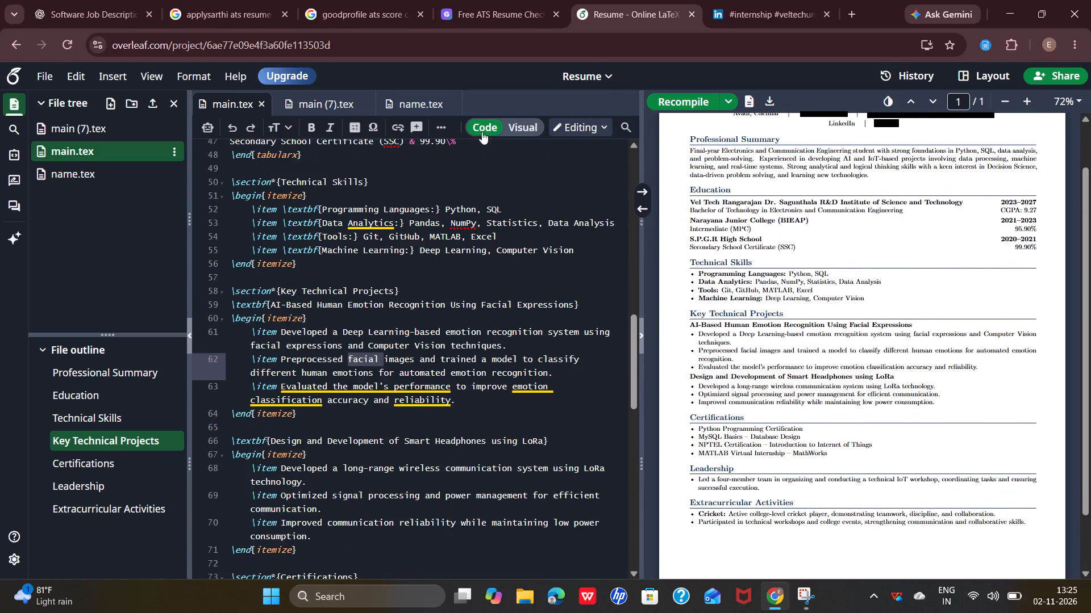
click(413, 103)
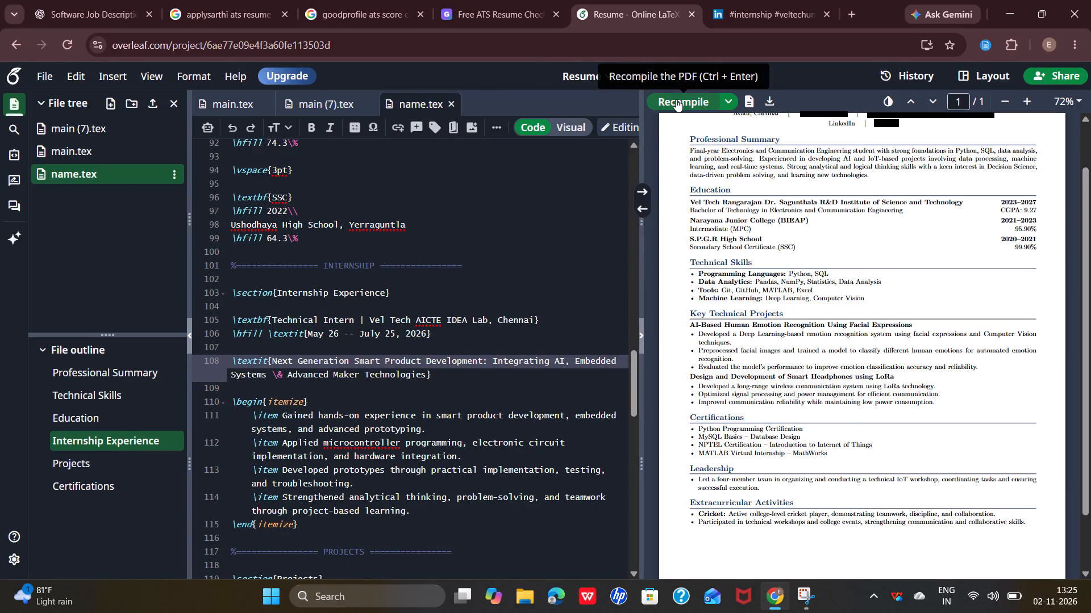
scroll(719, 221, up, 1)
scroll(719, 221, down, 1)
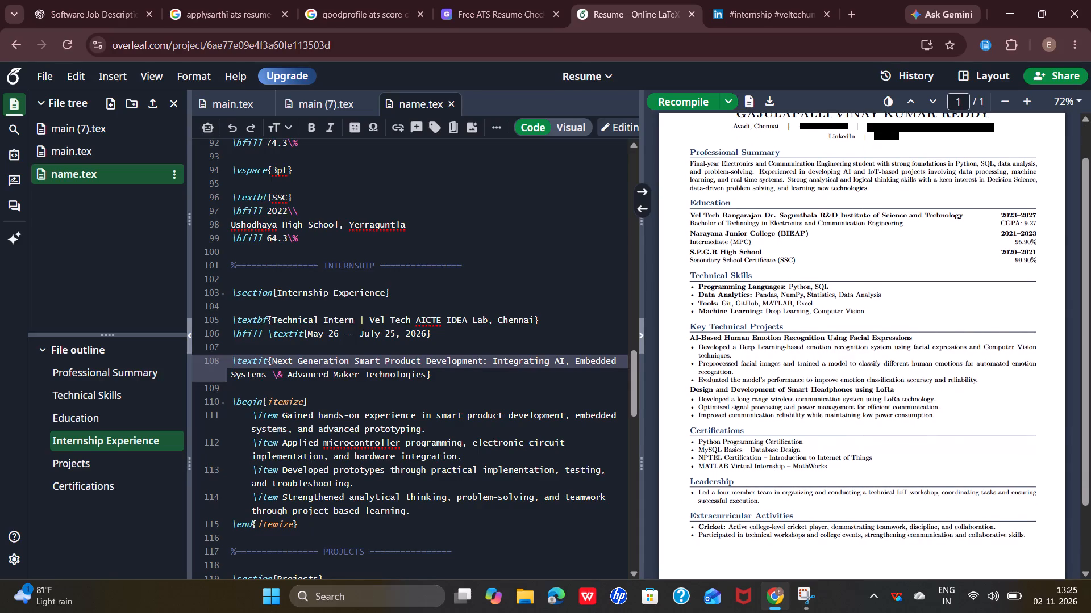
scroll(719, 221, down, 1)
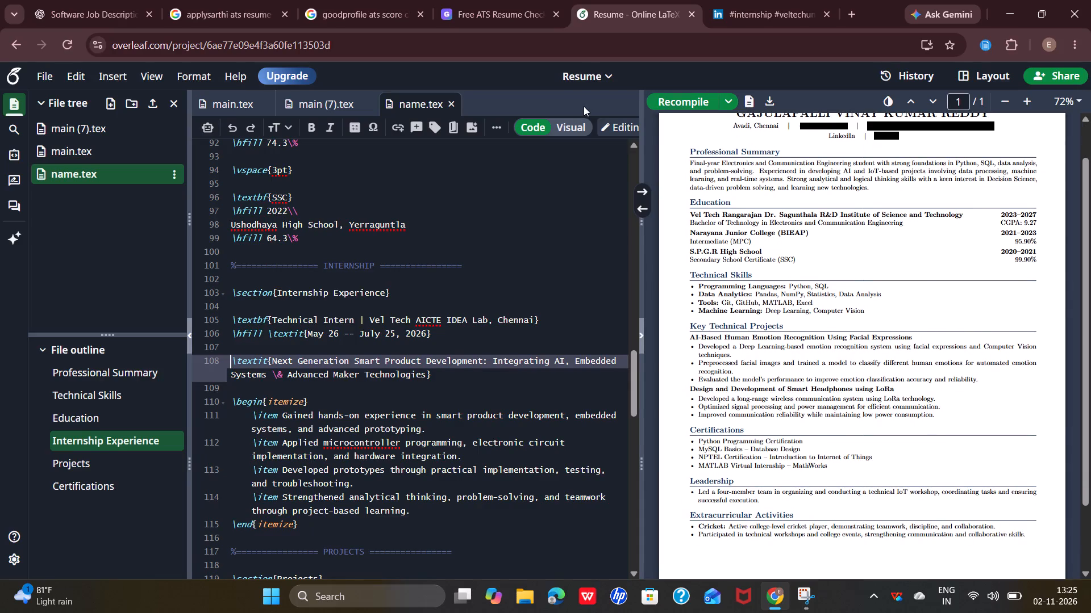
scroll(484, 253, up, 3)
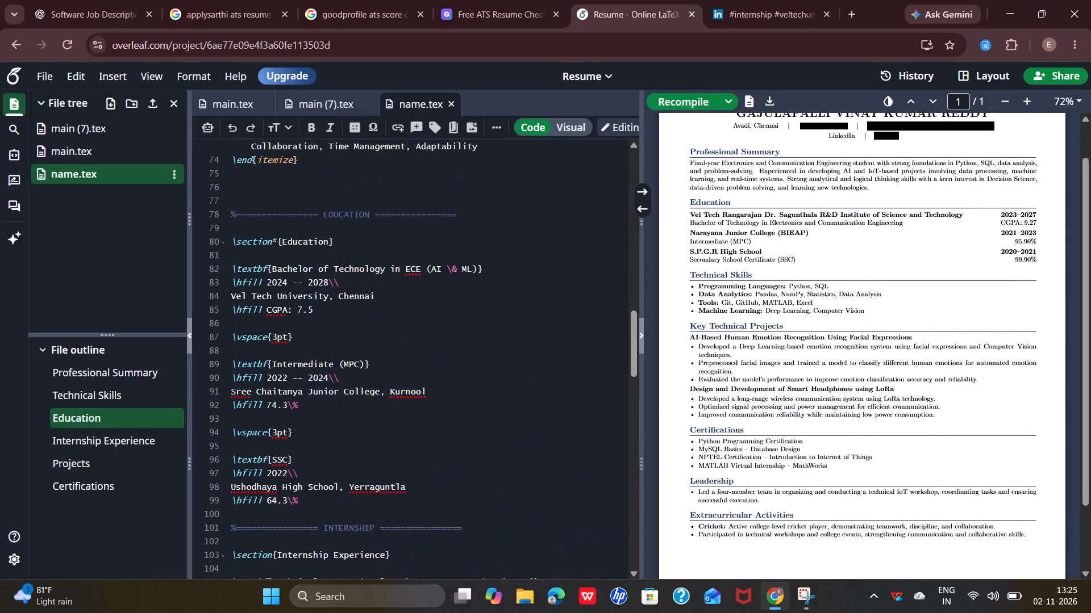
click(415, 96)
scroll(418, 229, up, 3)
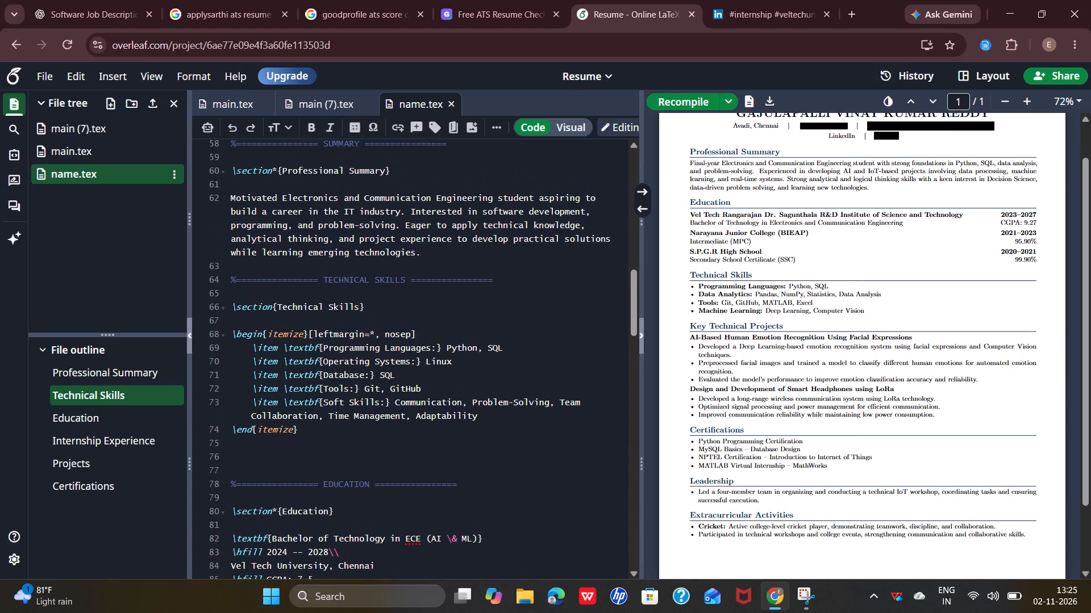
click(328, 112)
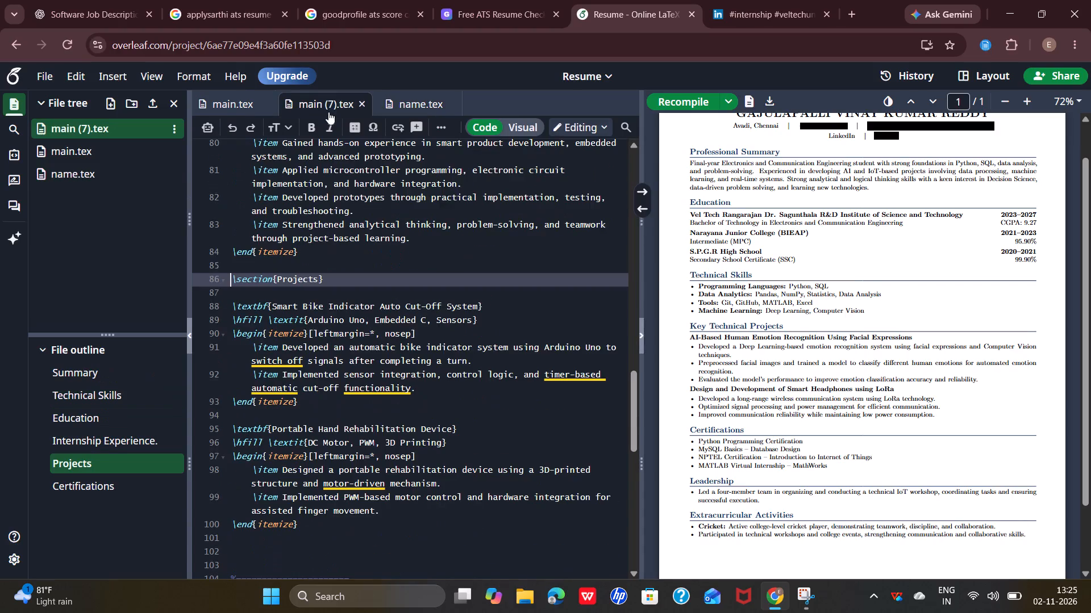
Create a new empty file named man.tex in the Resume project.
scroll(430, 263, up, 8)
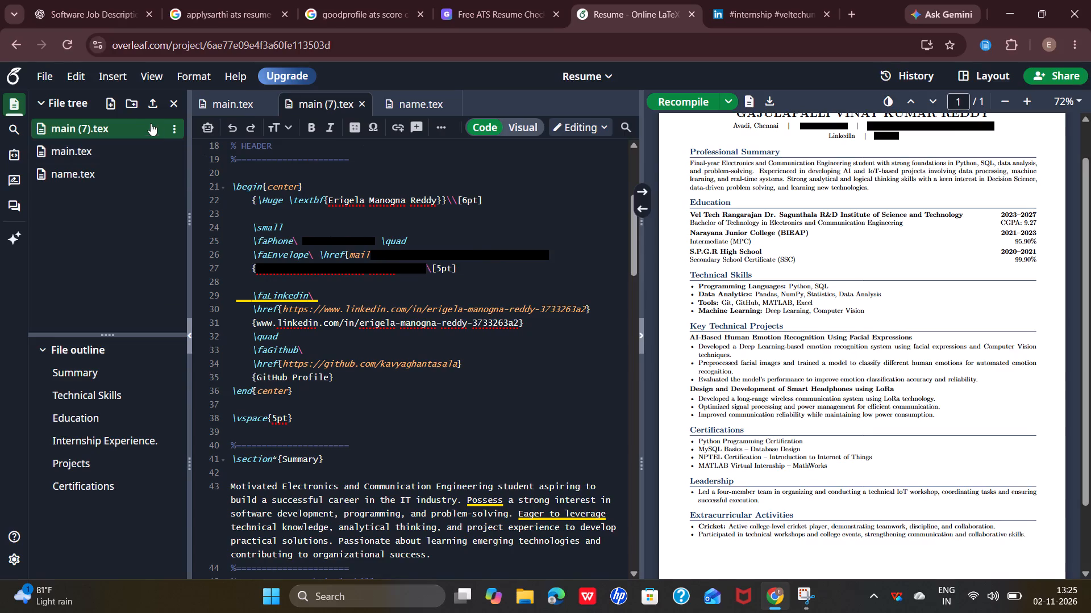
click(105, 103)
key(Return)
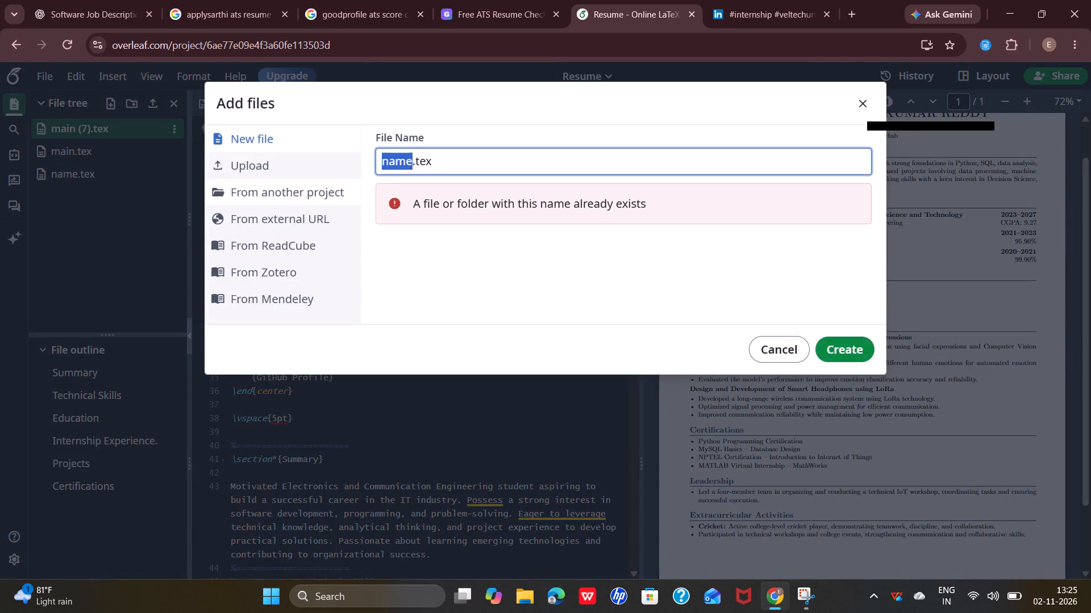
key(BackSpace)
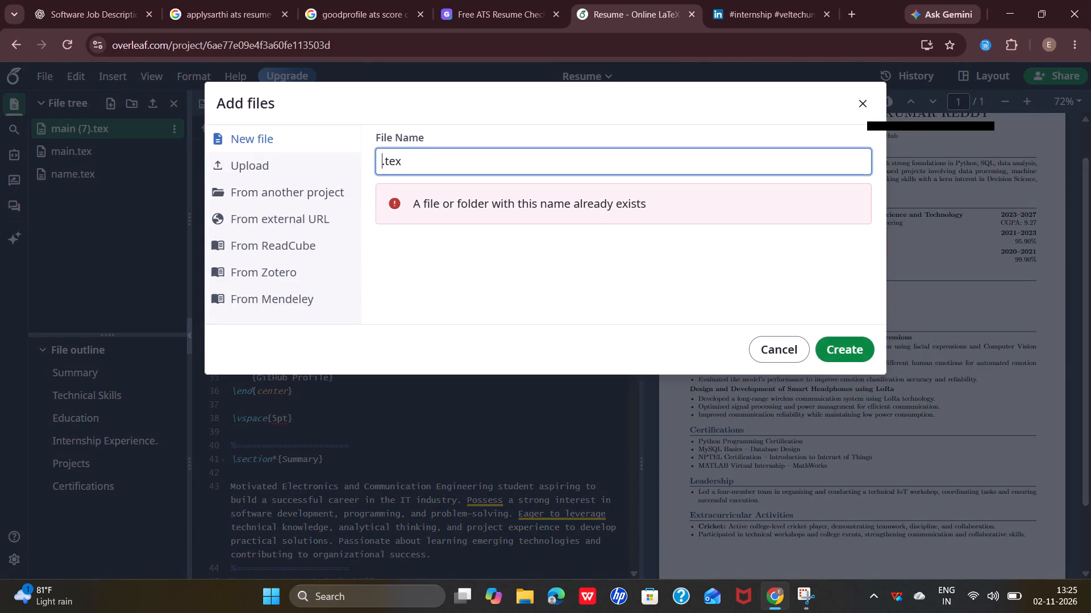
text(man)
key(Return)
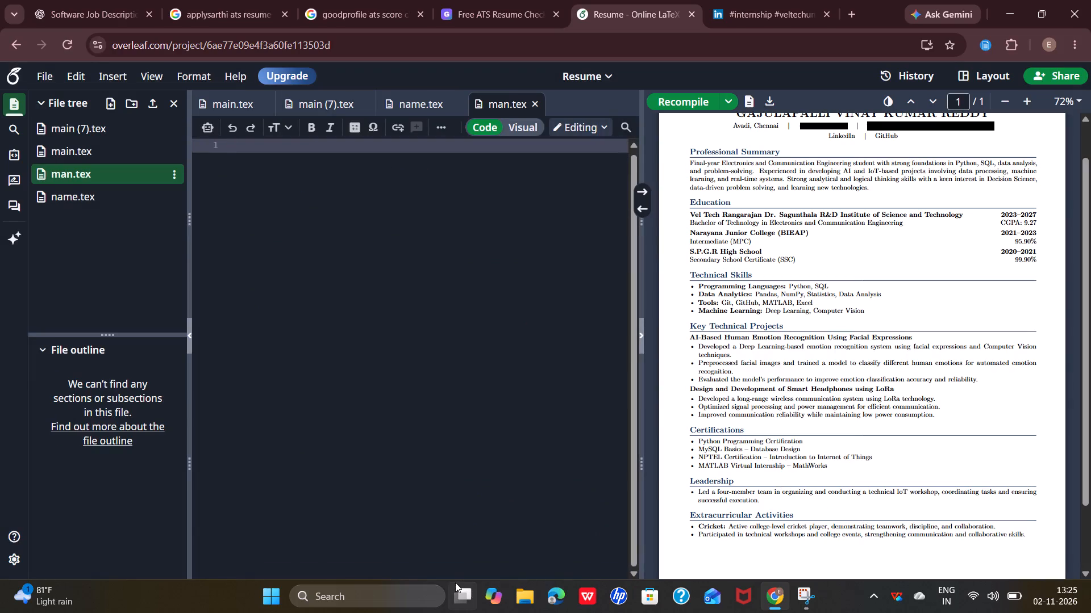
Look up the WhatsApp app through the Windows search.
click(389, 604)
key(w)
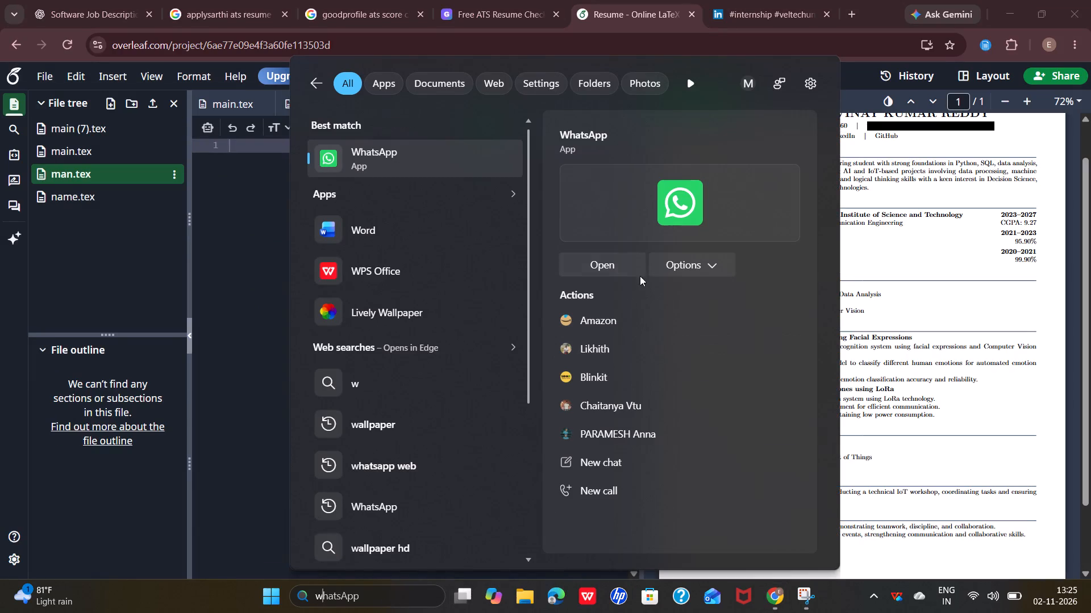
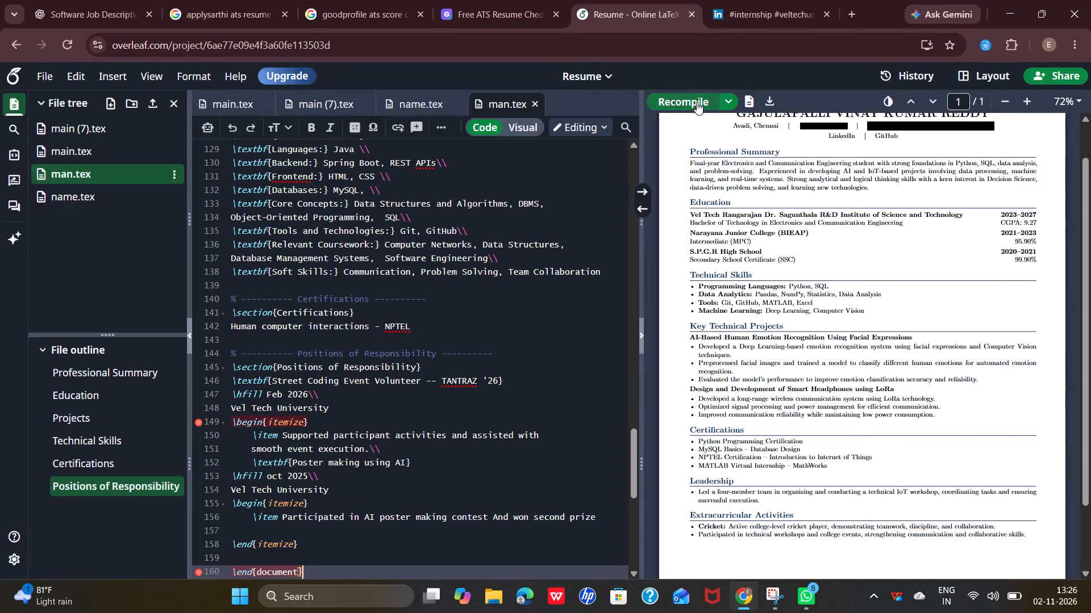
Recompile man.tex and look over the resulting resume PDF from the header through the Positions of Responsibility section.
click(697, 102)
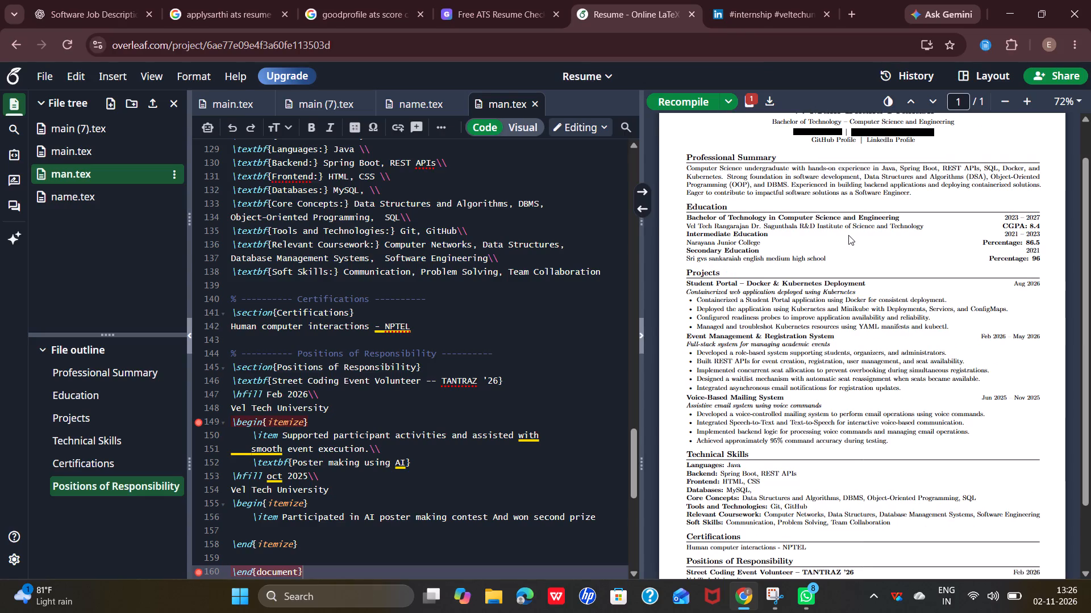
scroll(837, 238, right, 1)
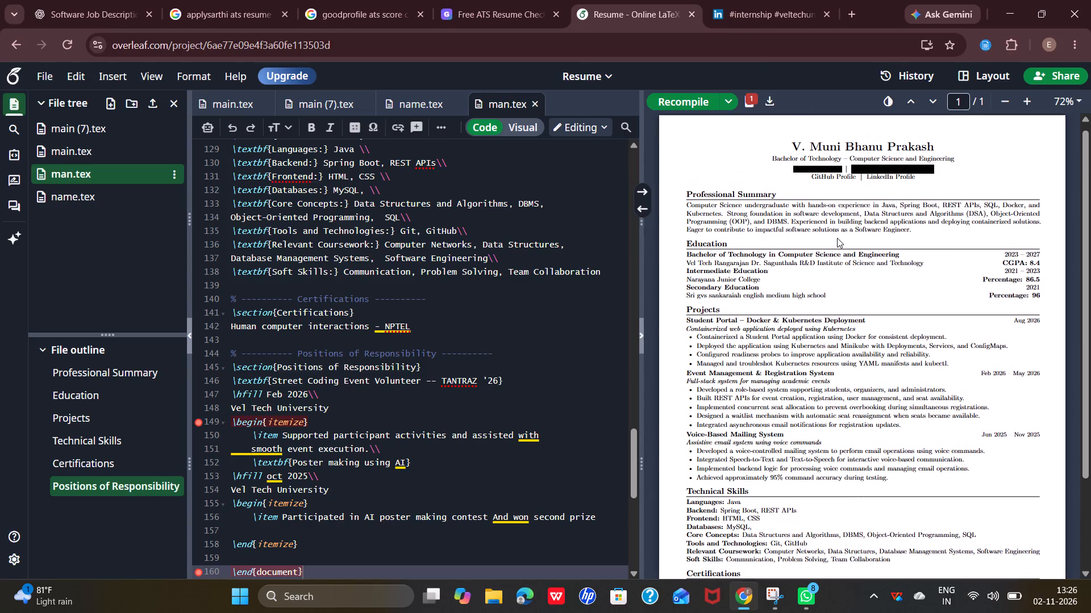
scroll(837, 238, right, 1)
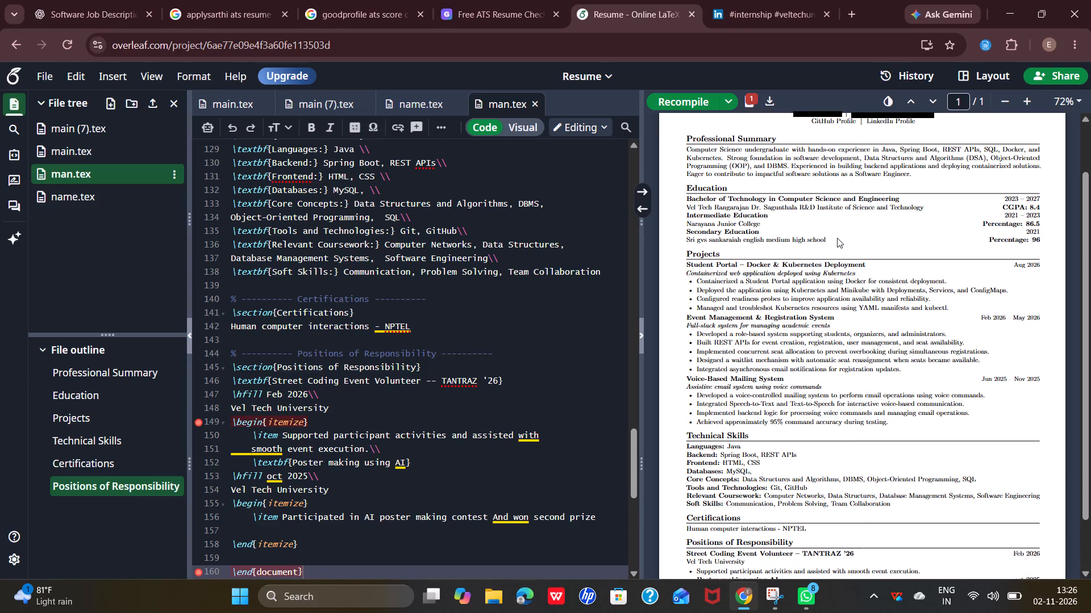
Copy the Event Management & Registration System project code in man.tex, from its title line through its closing itemize line.
double_click(774, 317)
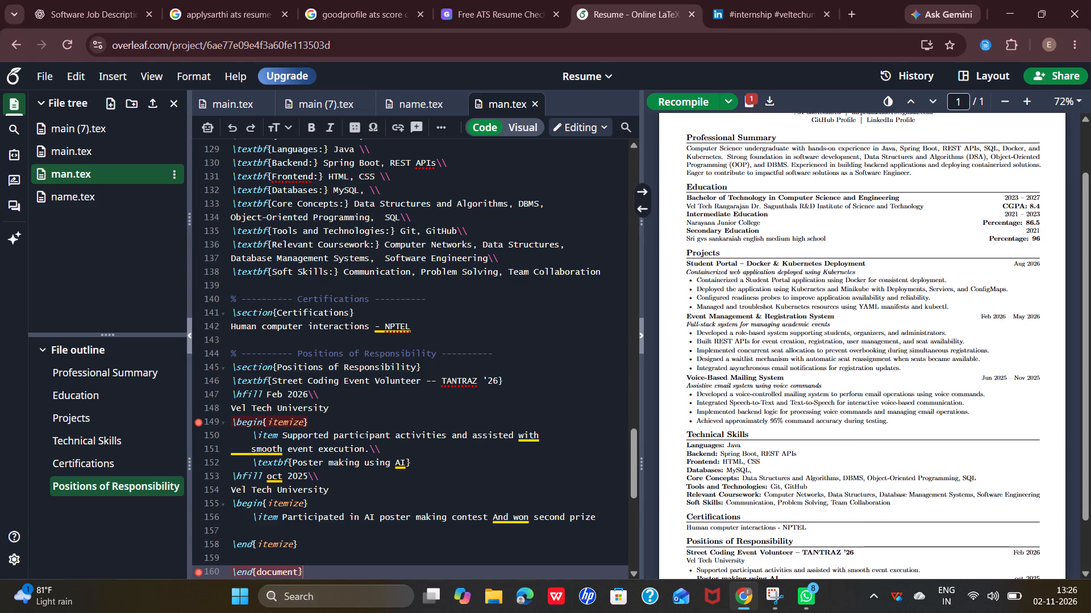
scroll(428, 477, down, 1)
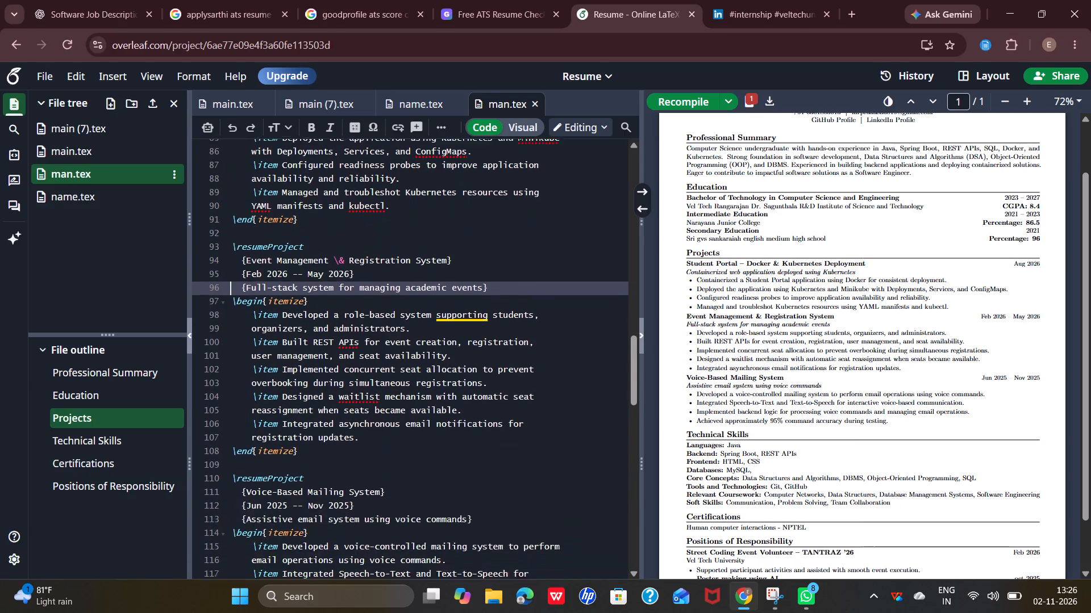
scroll(428, 477, down, 1)
click(343, 431)
drag(343, 431, 232, 230)
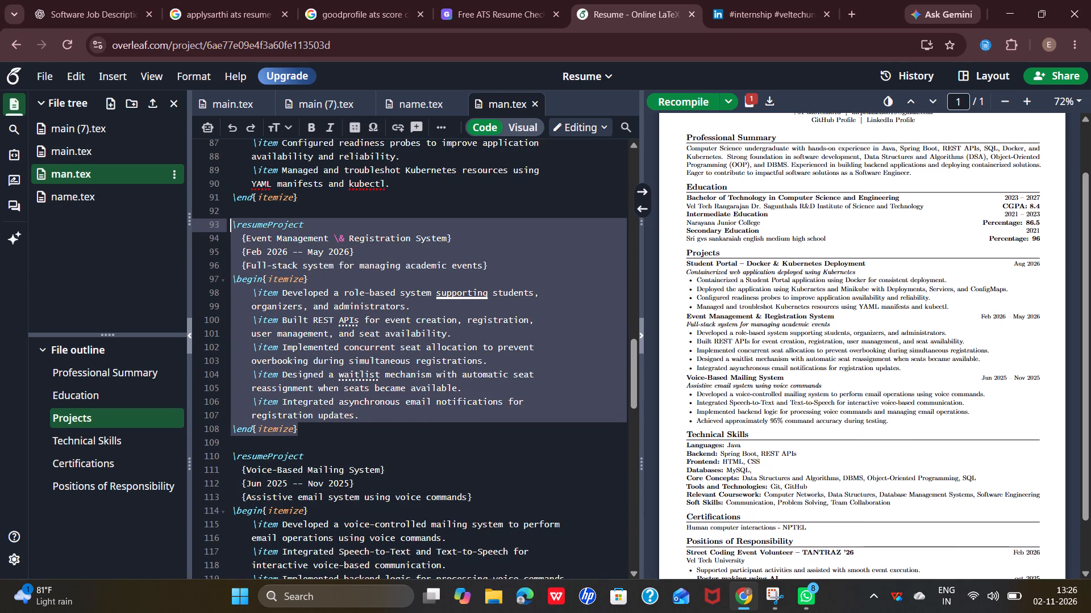
drag(232, 230, 231, 230)
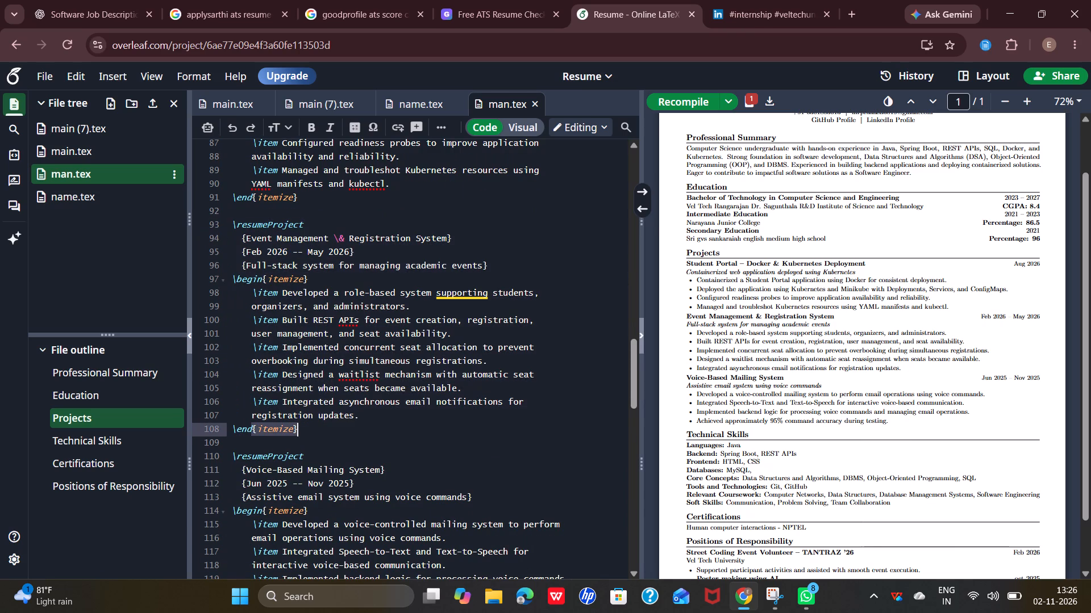
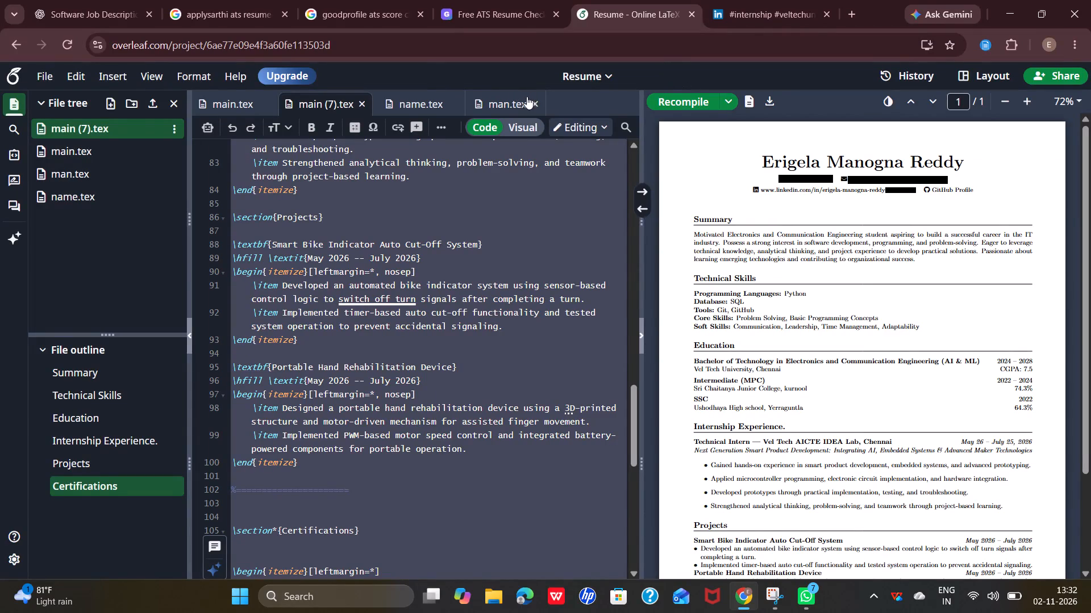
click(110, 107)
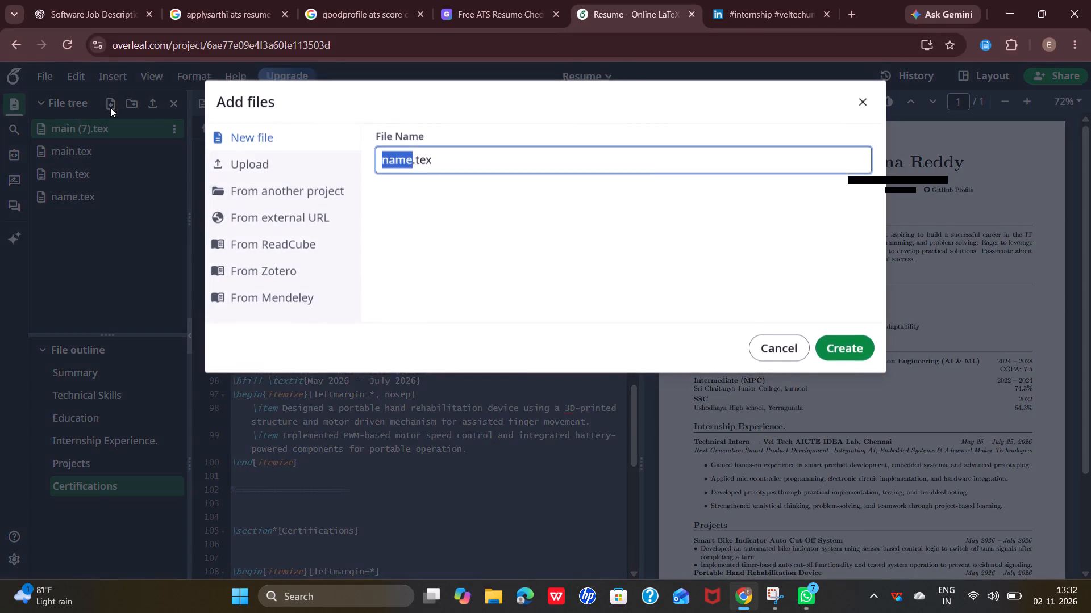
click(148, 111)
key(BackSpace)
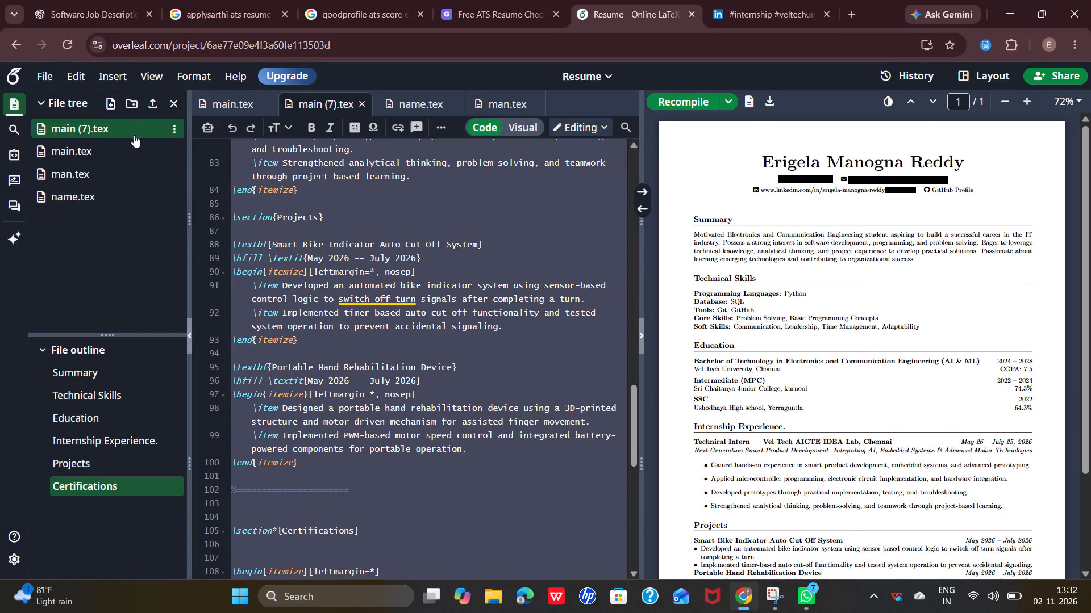
Upload main (7).tex from the computer's recent files into the Resume project, overwriting the existing file of that name.
click(106, 105)
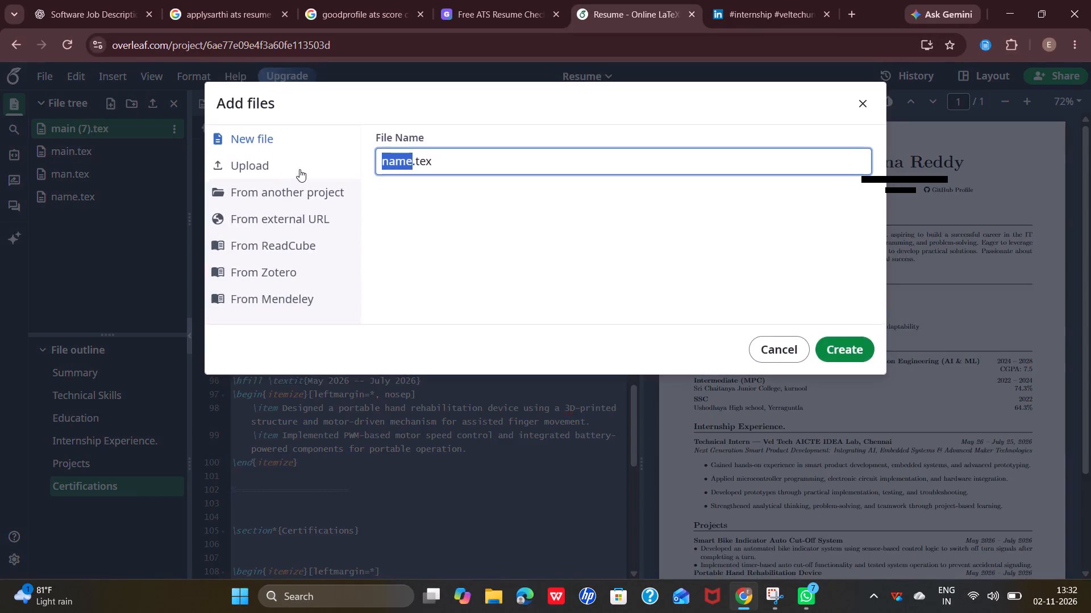
click(307, 162)
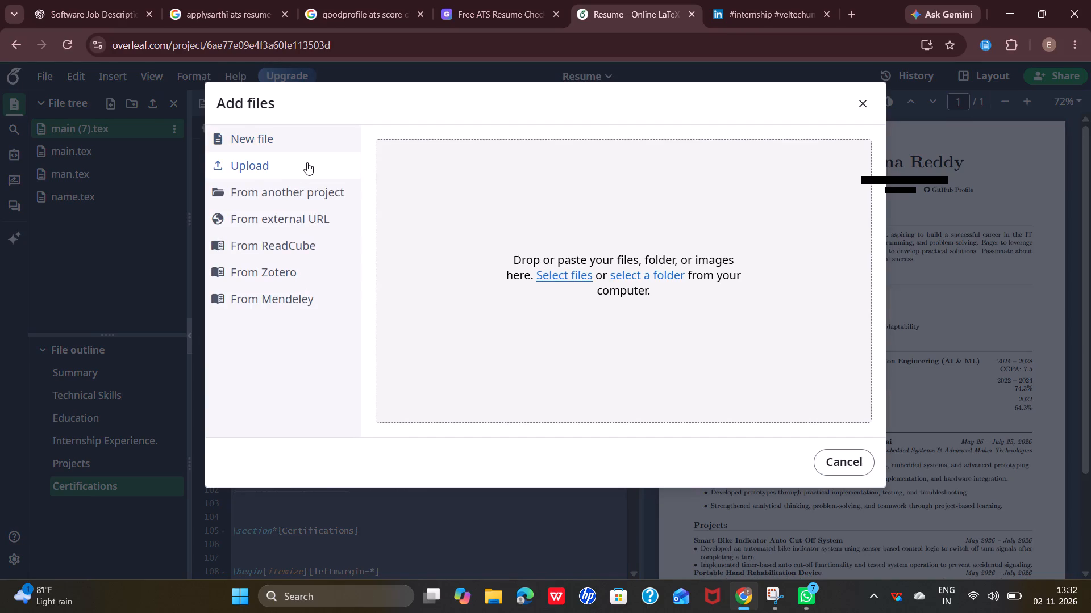
click(567, 278)
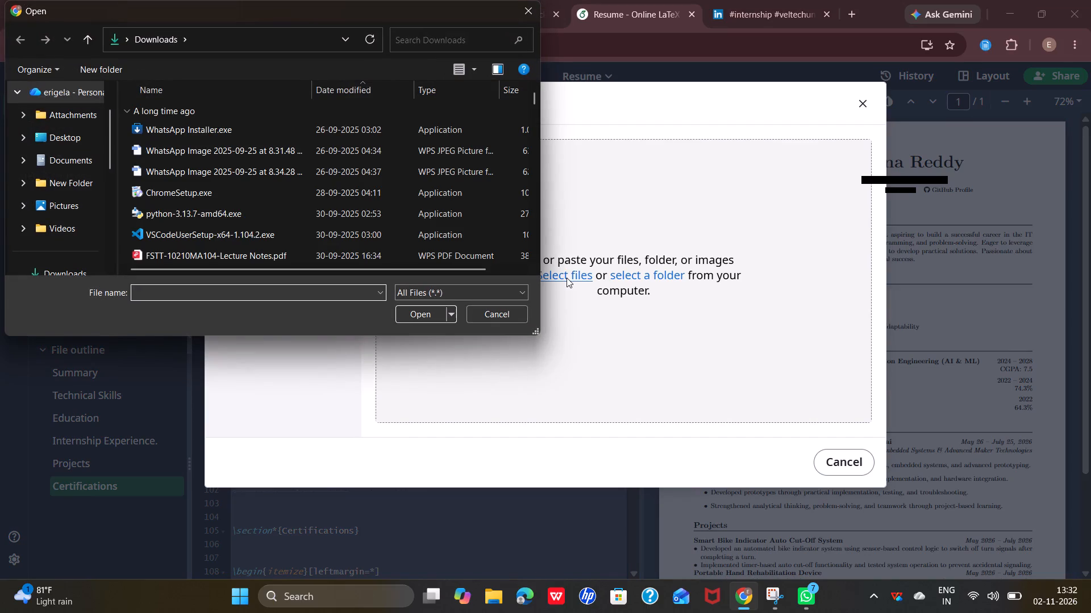
scroll(0, 95, up, 7)
scroll(71, 137, up, 2)
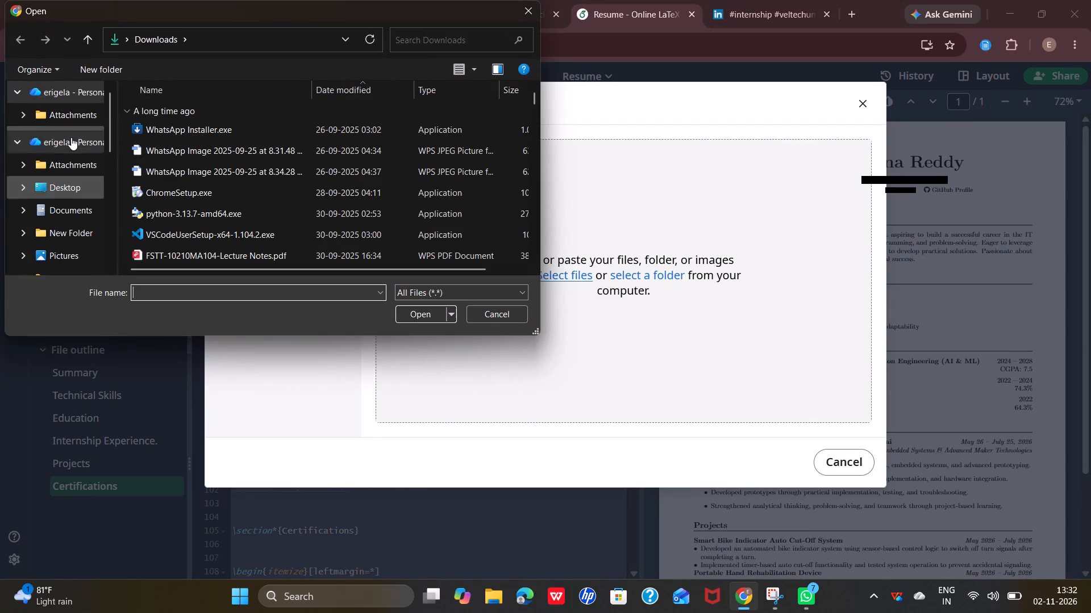
scroll(71, 137, up, 2)
click(78, 93)
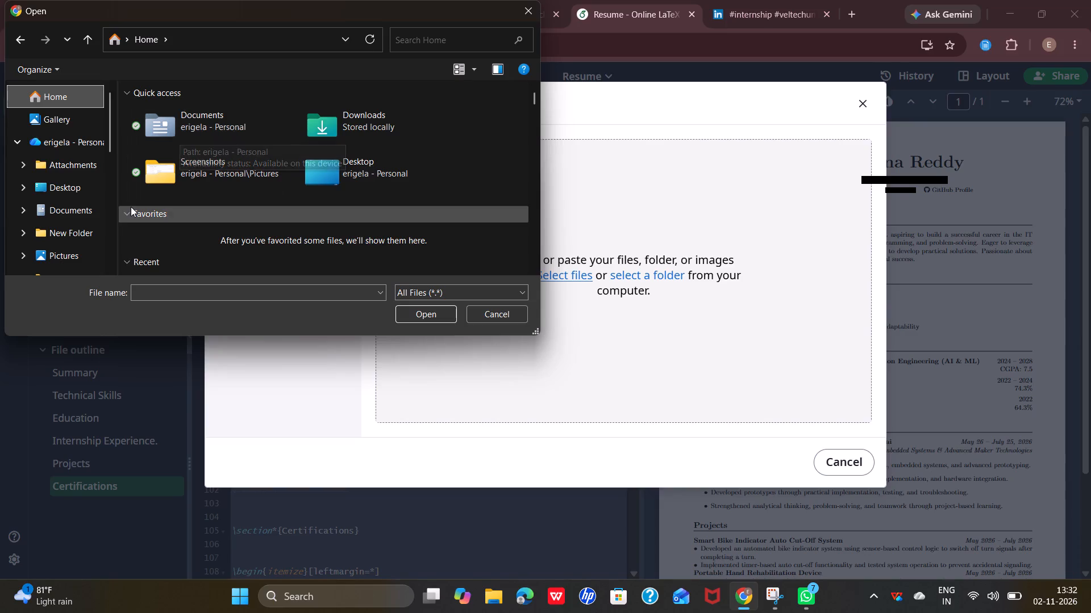
scroll(124, 226, down, 1)
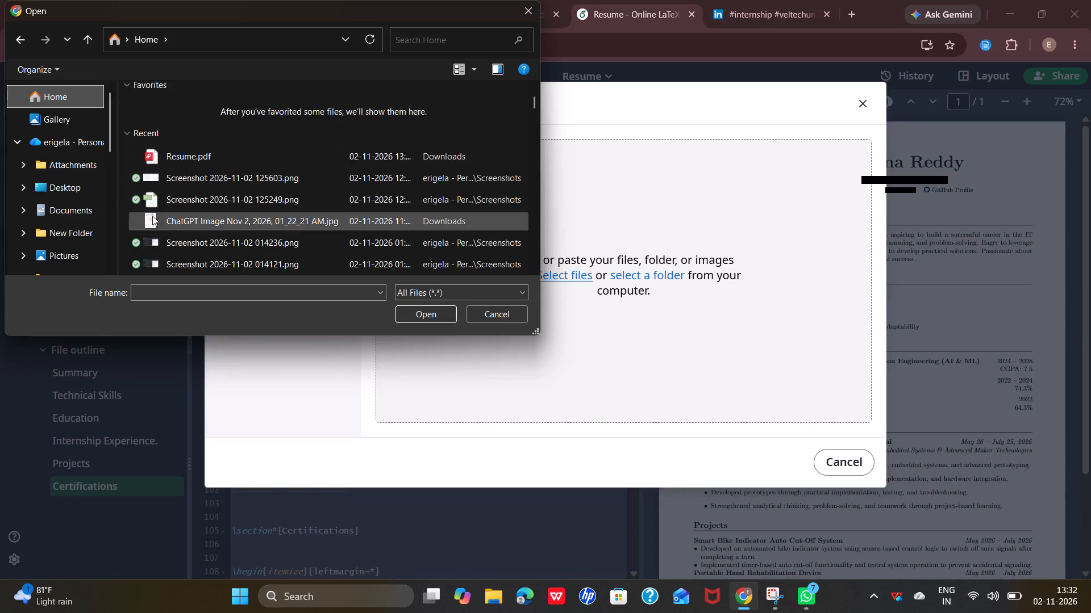
scroll(159, 232, down, 2)
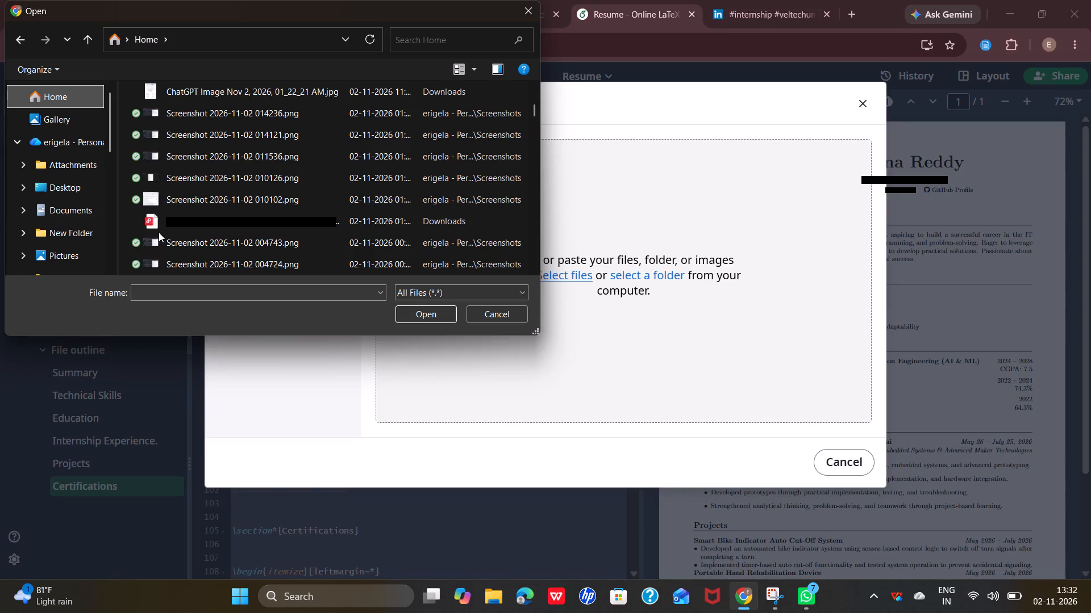
scroll(159, 232, down, 3)
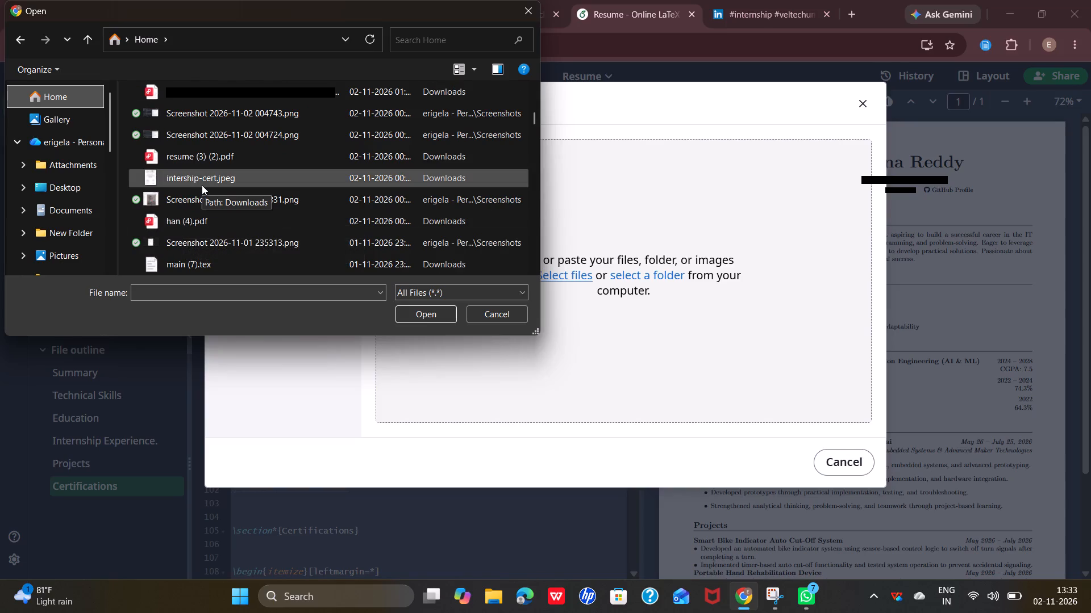
click(197, 266)
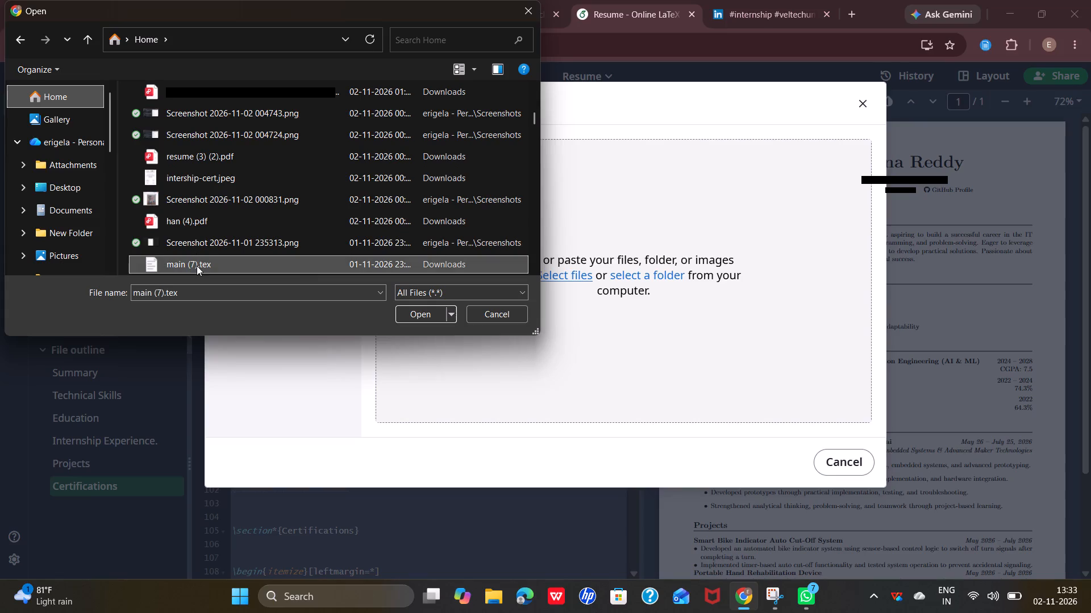
click(415, 310)
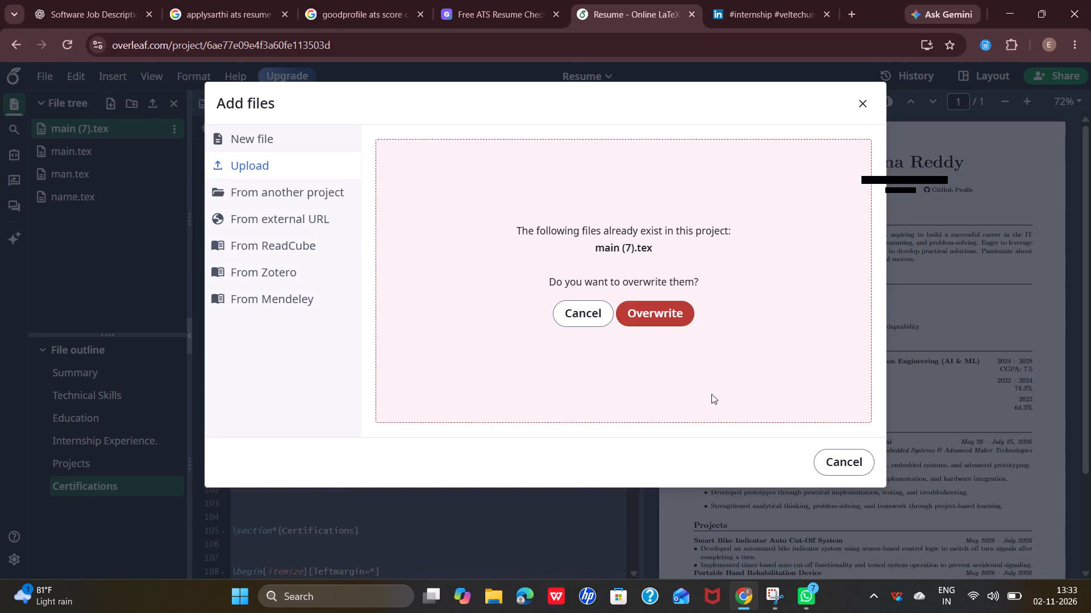
click(669, 320)
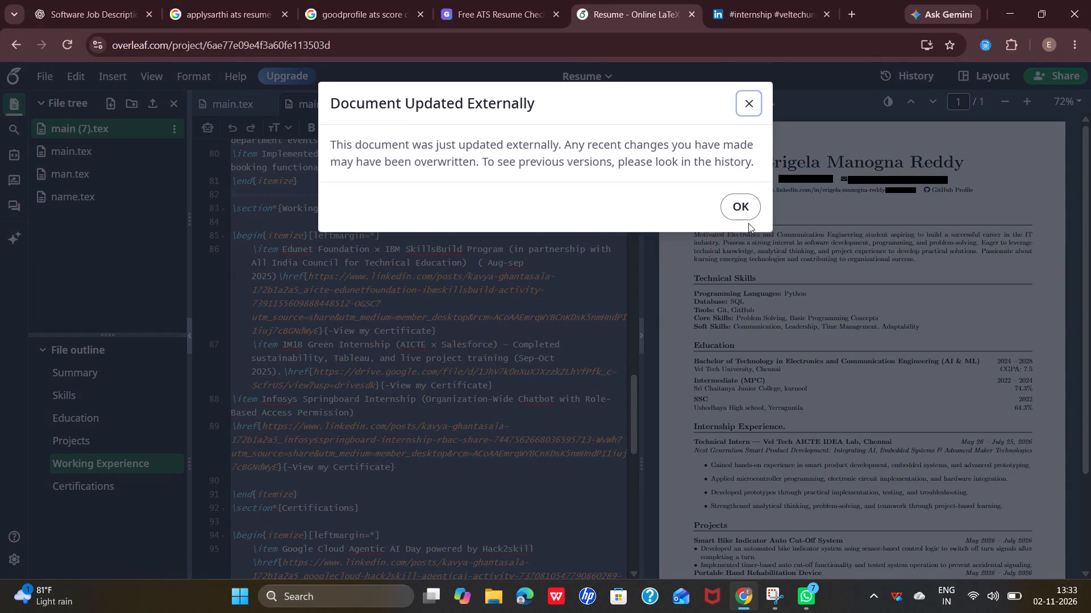
click(741, 211)
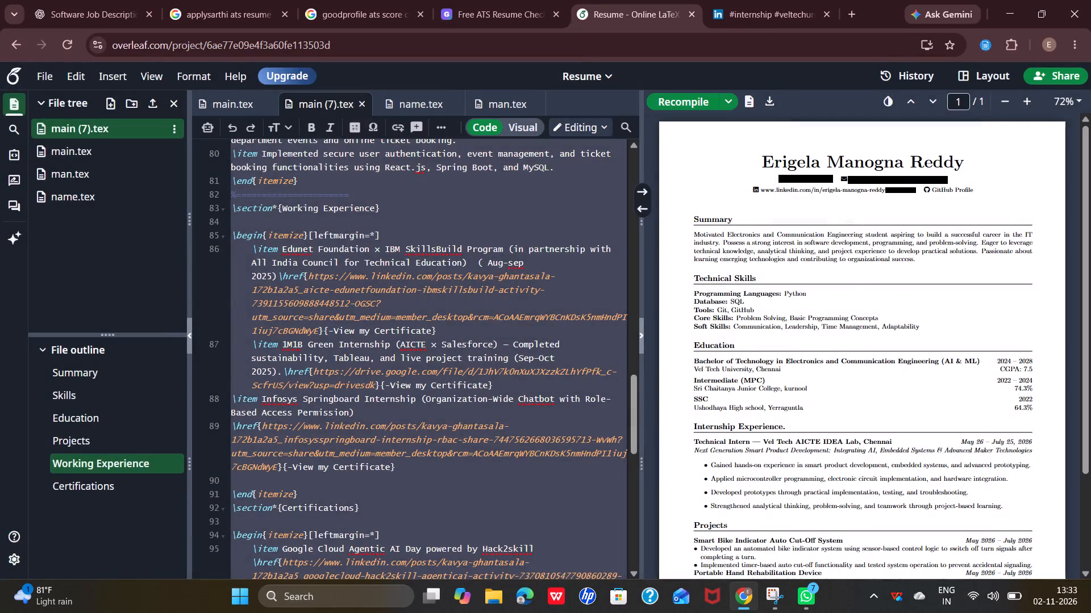
scroll(440, 259, down, 2)
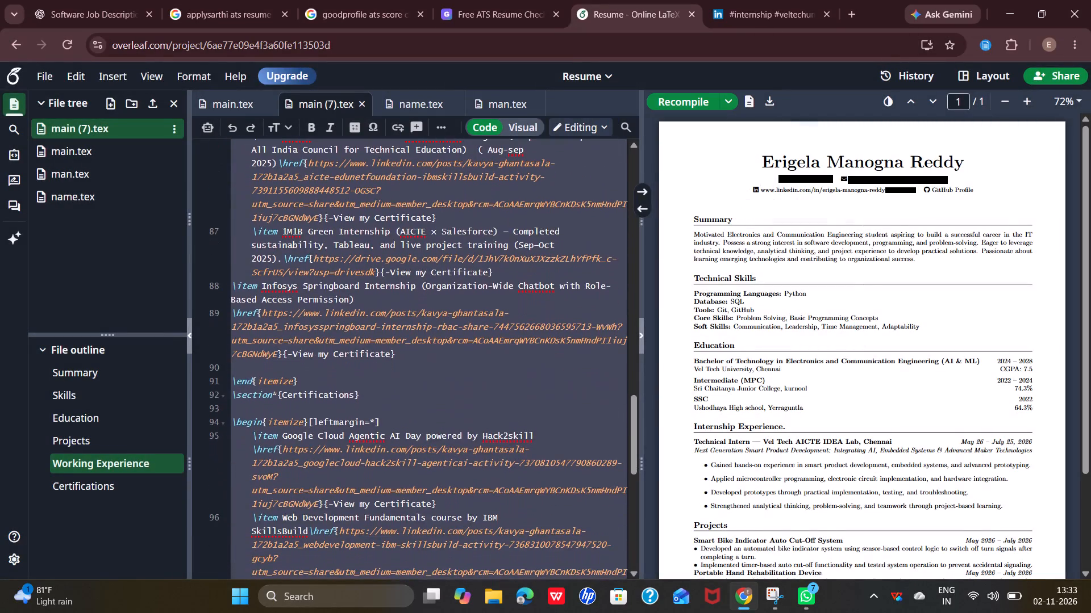
scroll(440, 259, up, 2)
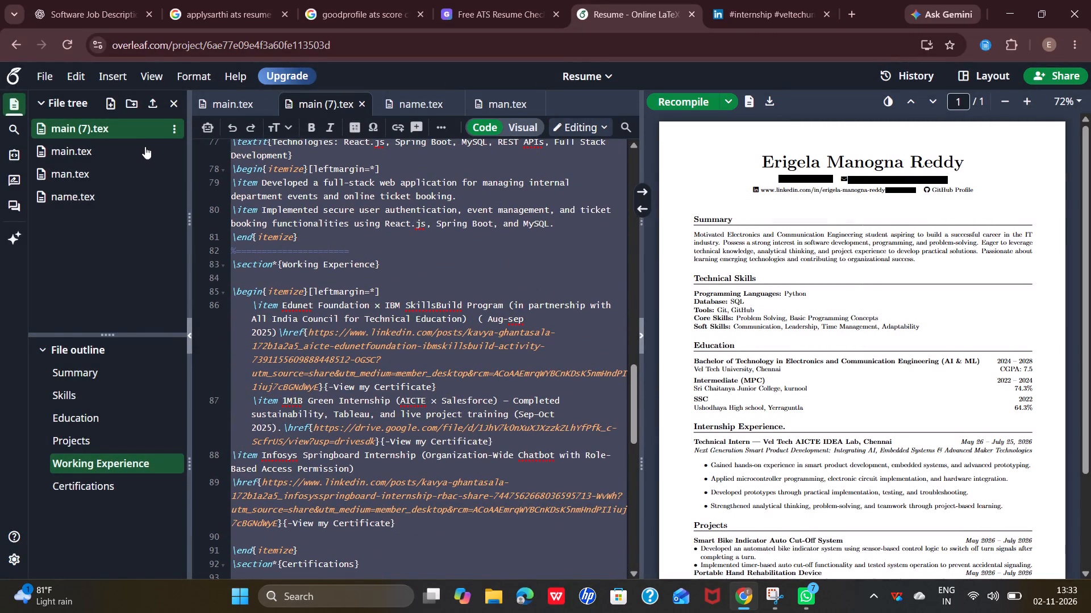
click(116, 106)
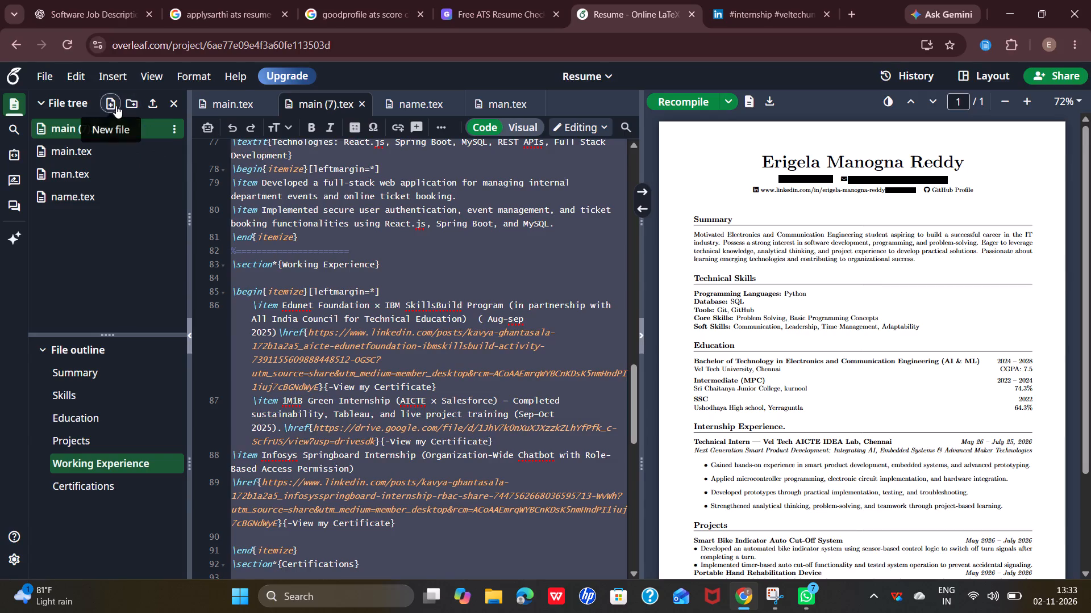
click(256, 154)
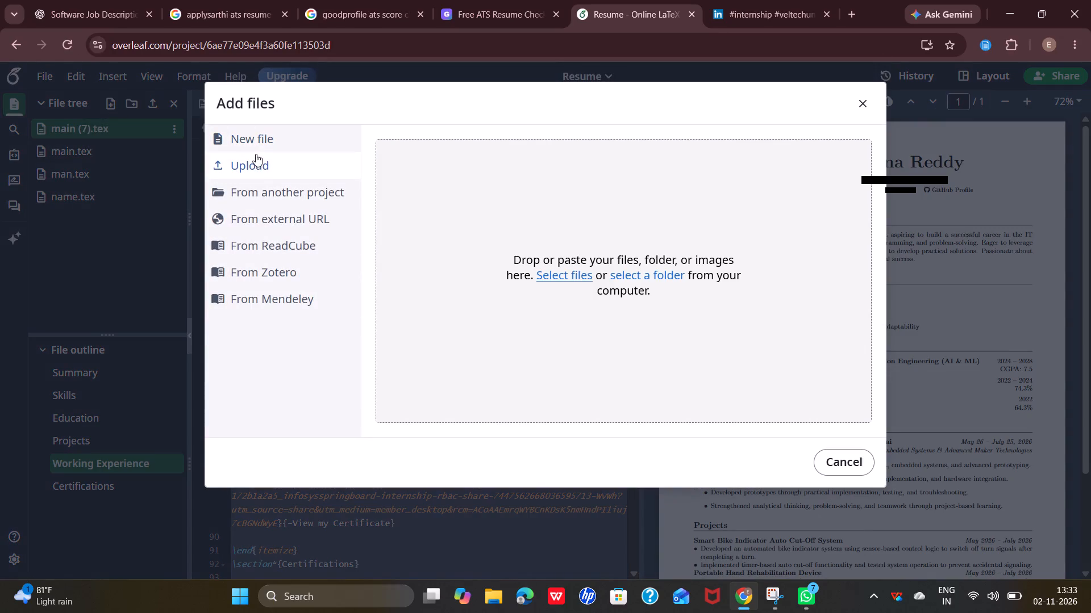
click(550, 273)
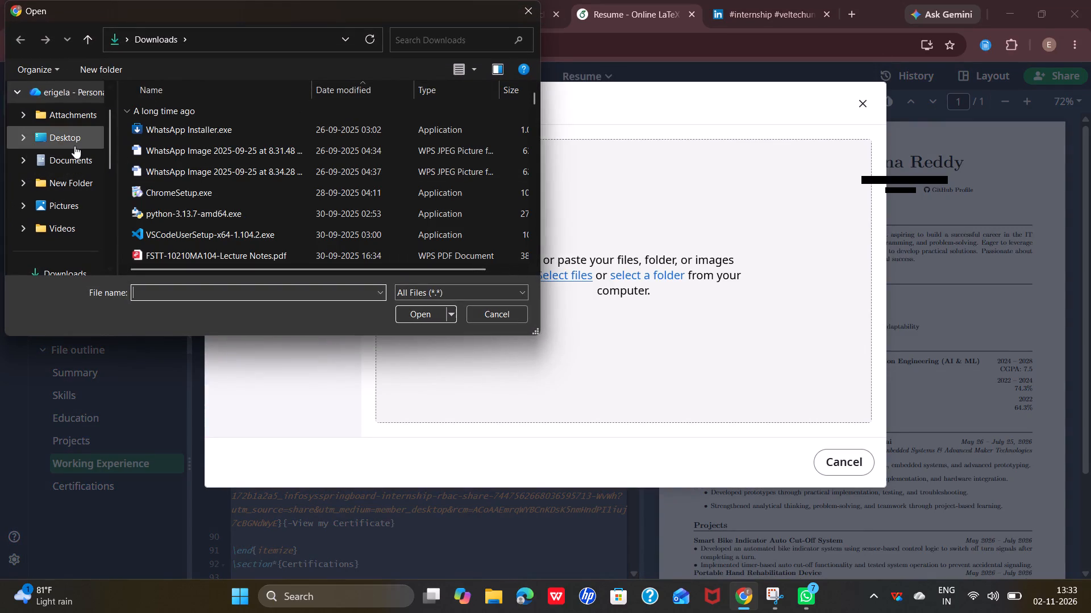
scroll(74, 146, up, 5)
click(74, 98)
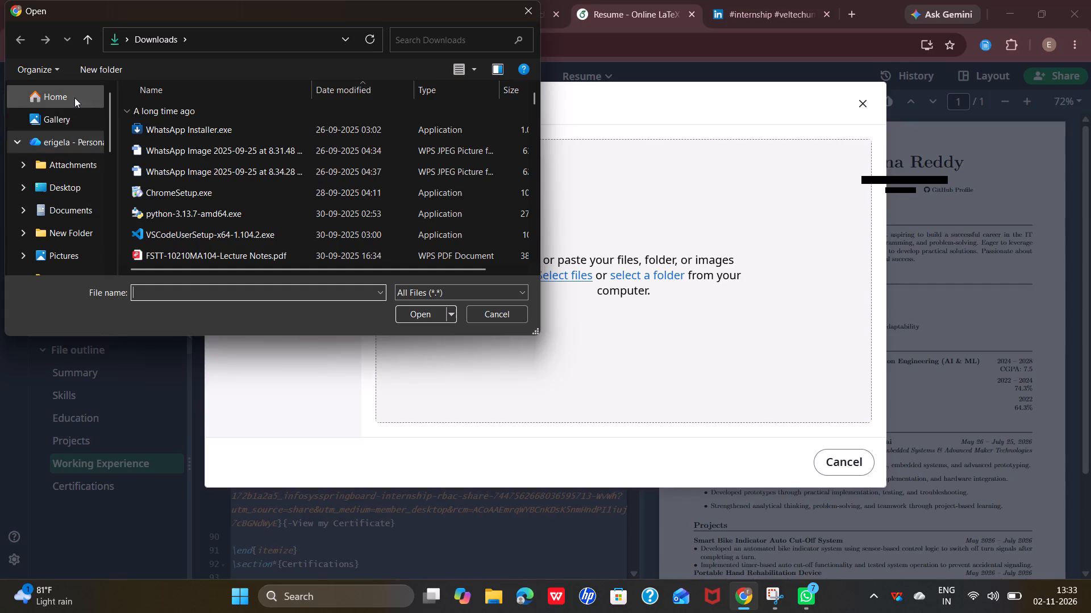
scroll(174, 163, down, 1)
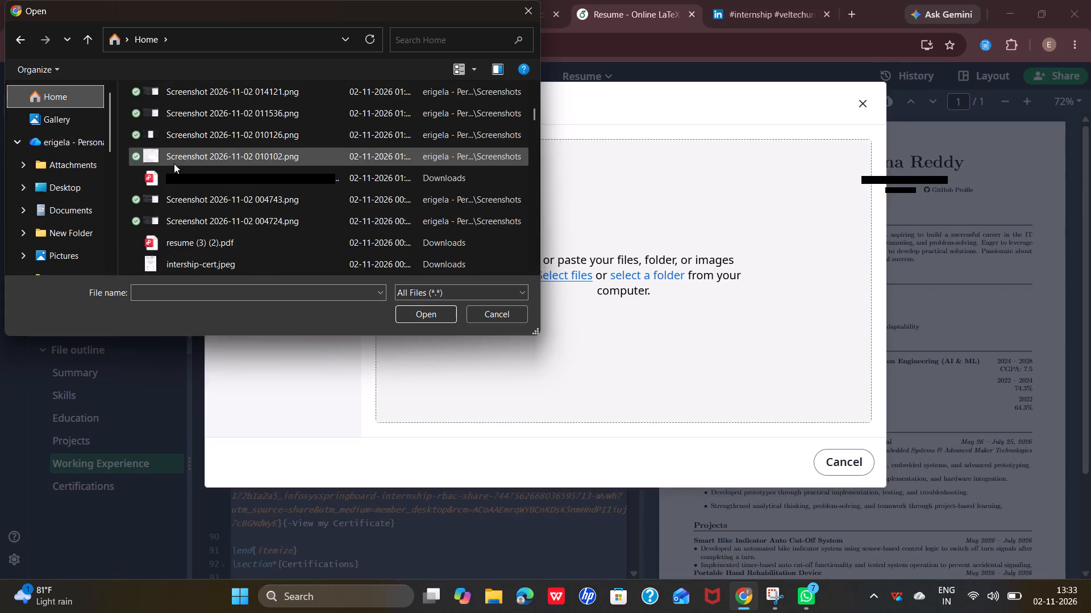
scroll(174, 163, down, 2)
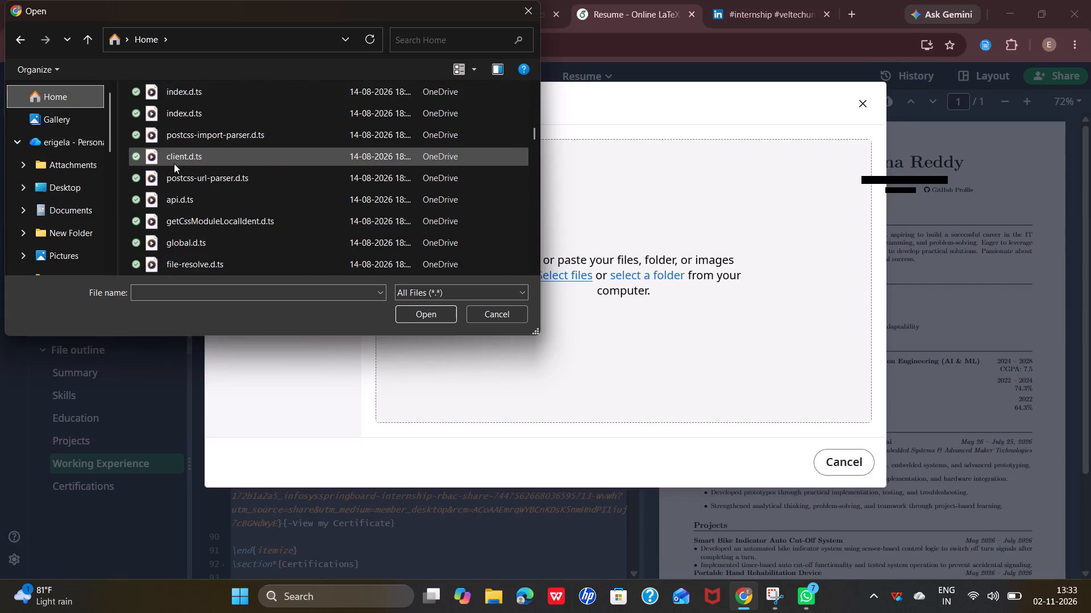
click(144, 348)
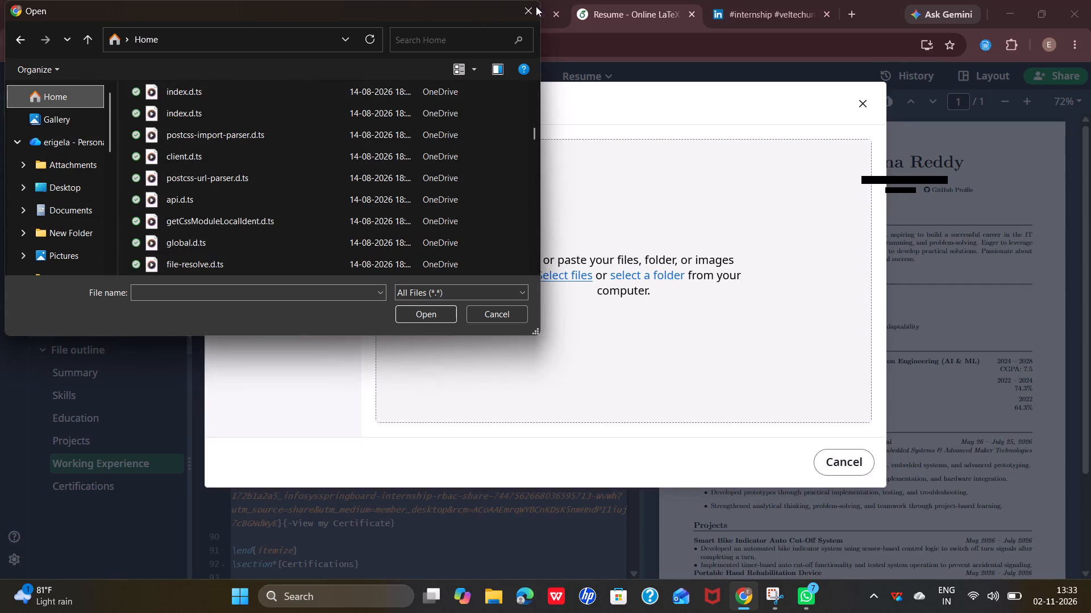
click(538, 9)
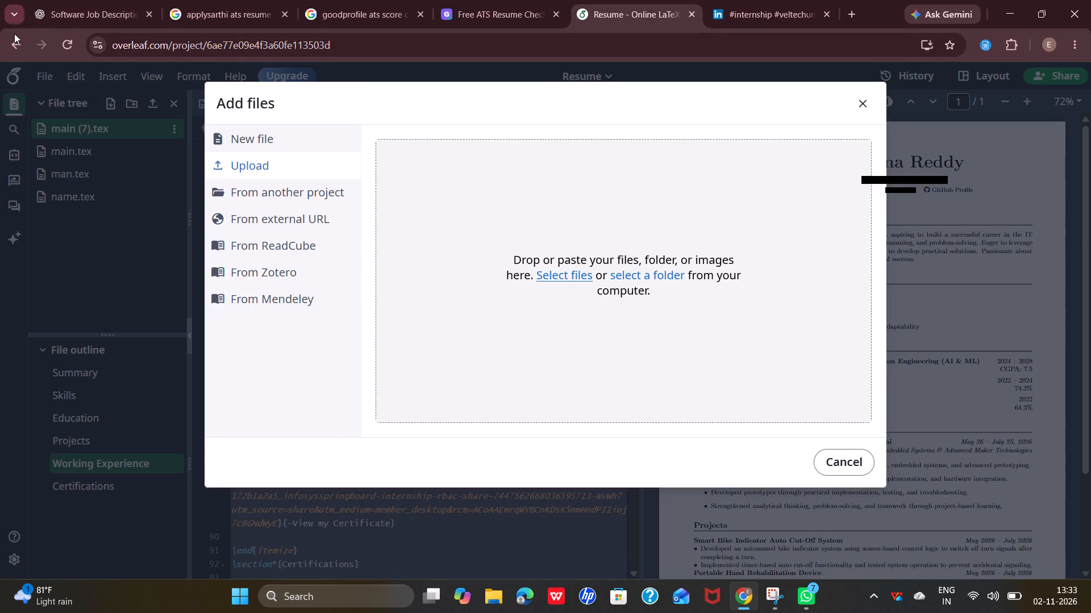
Leave the current project, return to the Overleaf project list and open the older project named "resume".
click(14, 33)
click(13, 41)
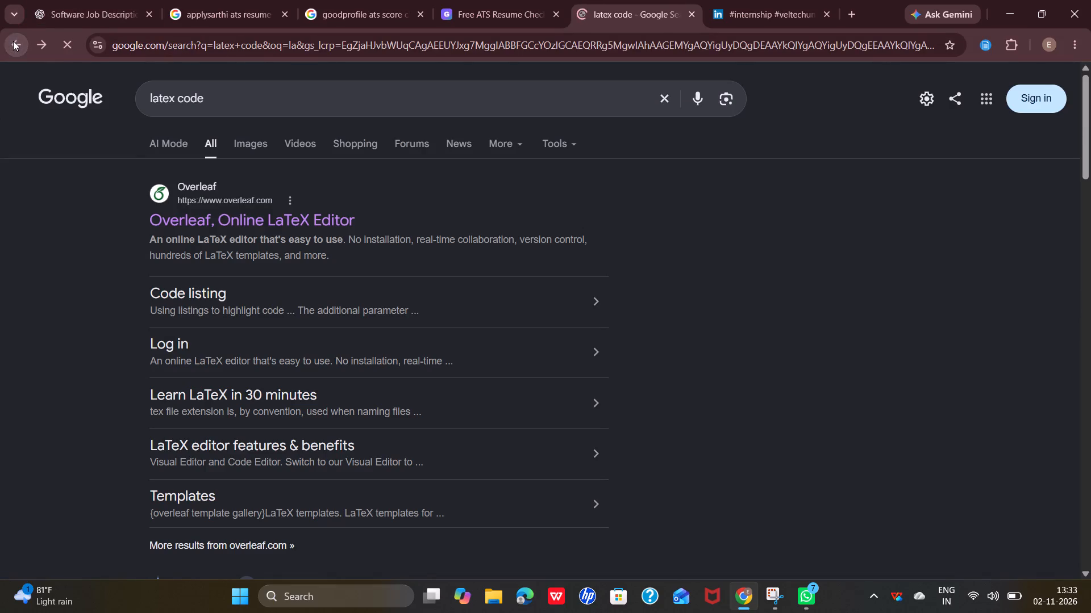
click(237, 217)
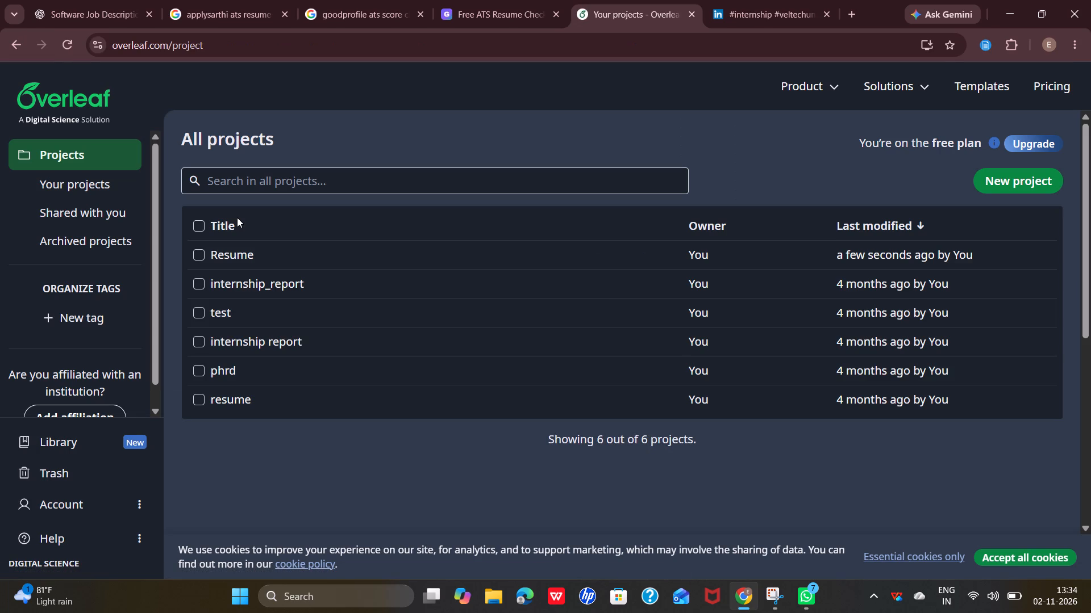
double_click(255, 396)
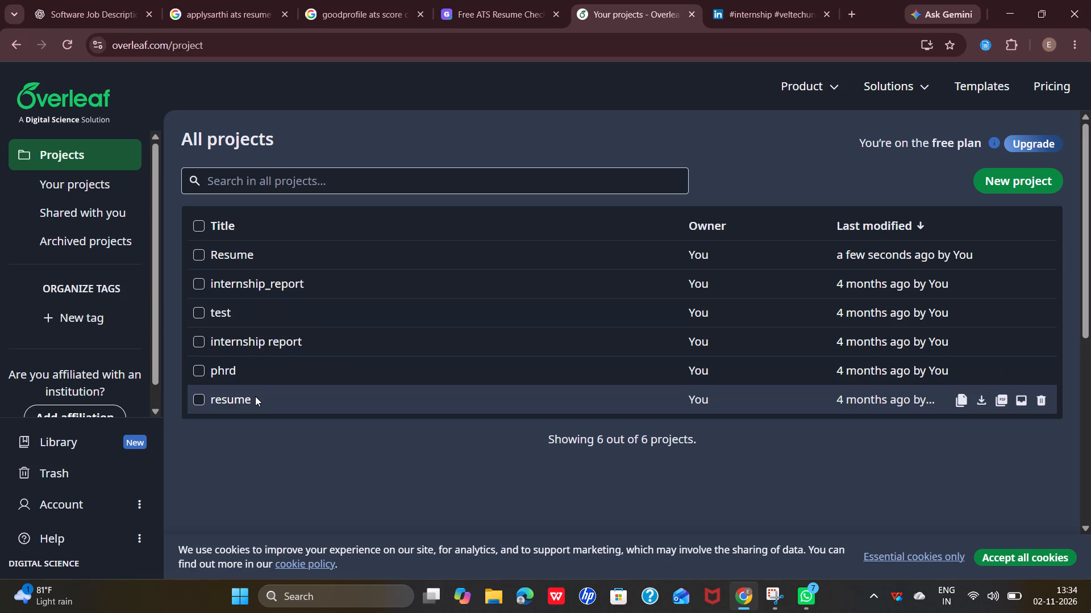
click(255, 396)
click(255, 396)
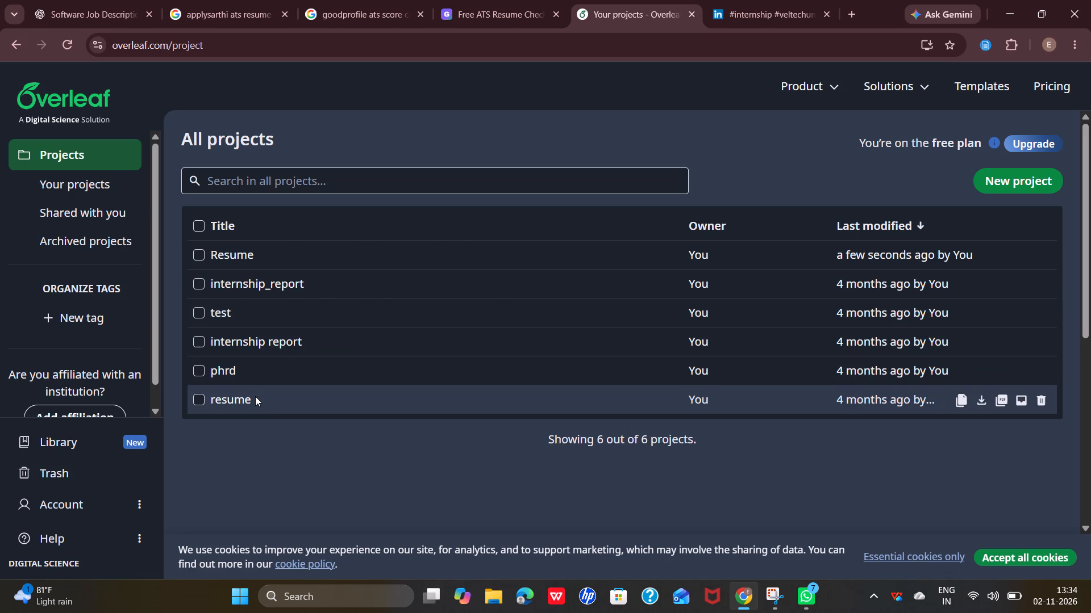
right_click(255, 396)
triple_click(224, 397)
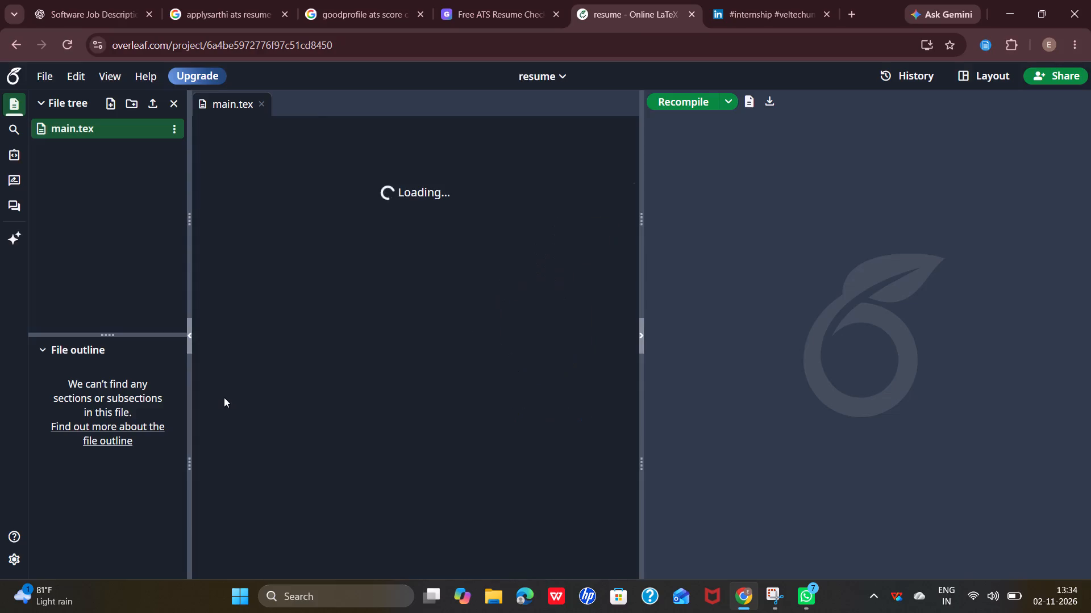
Delete the entire LaTeX source of main.tex in the "resume" project.
click(338, 390)
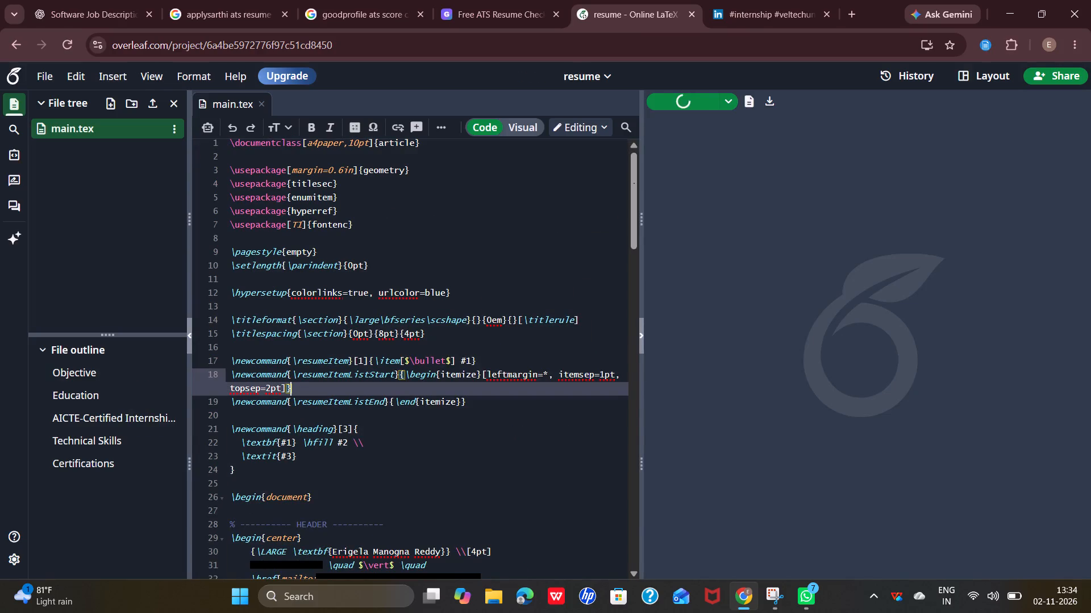
key(ctrl+a)
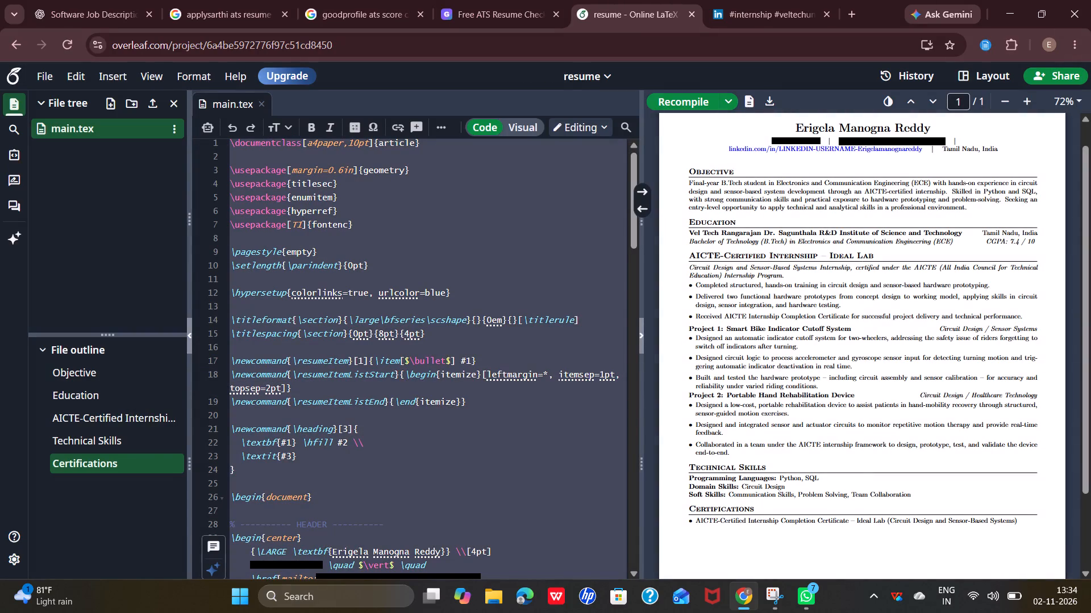
key(BackSpace)
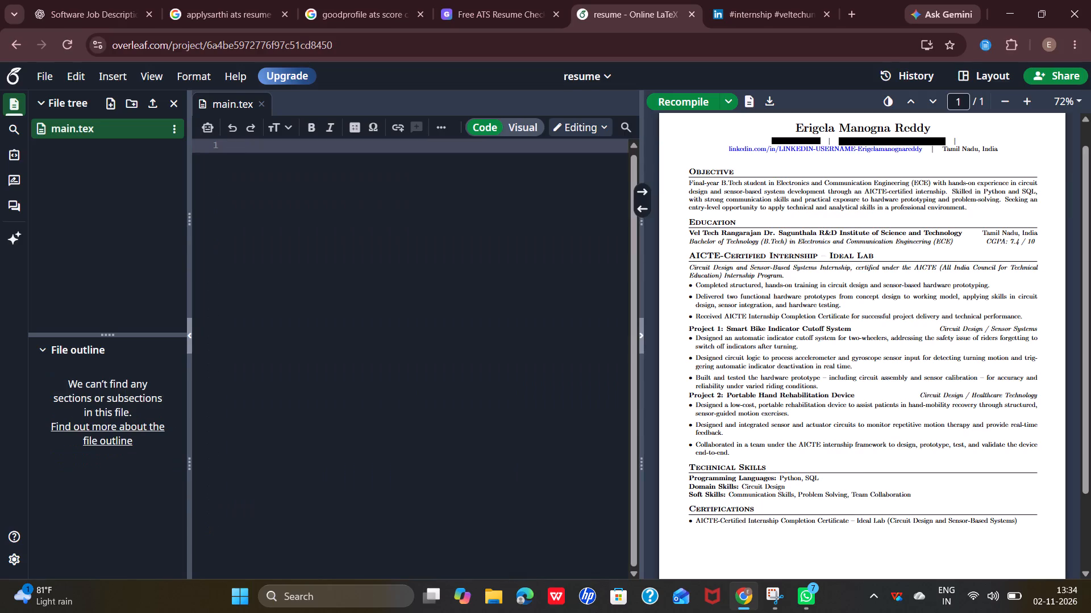
Upload main (7).tex from the computer's recent files into the "resume" project.
click(111, 103)
click(246, 167)
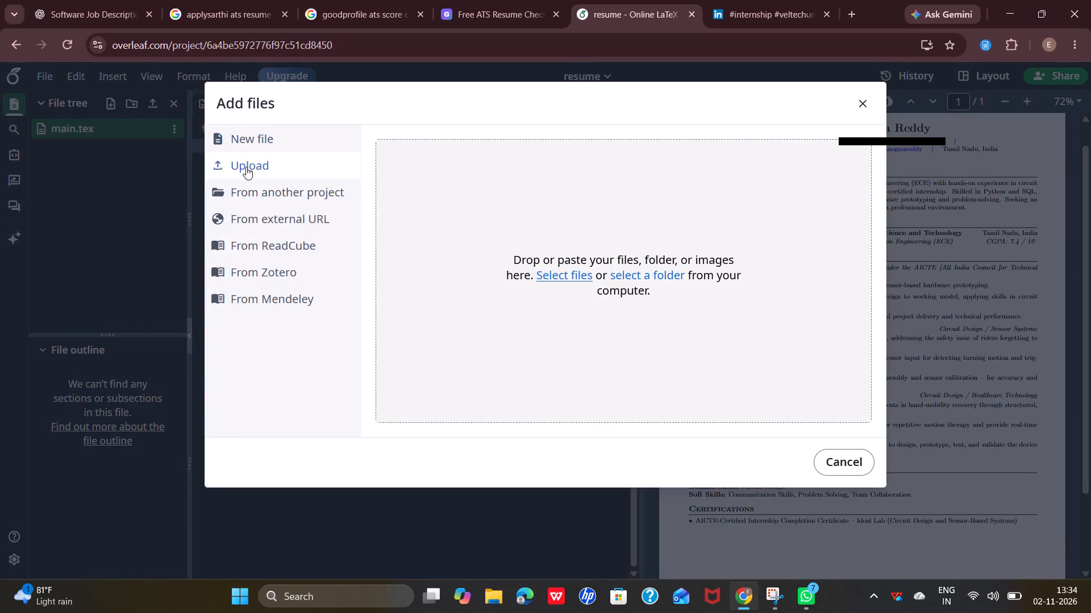
click(549, 279)
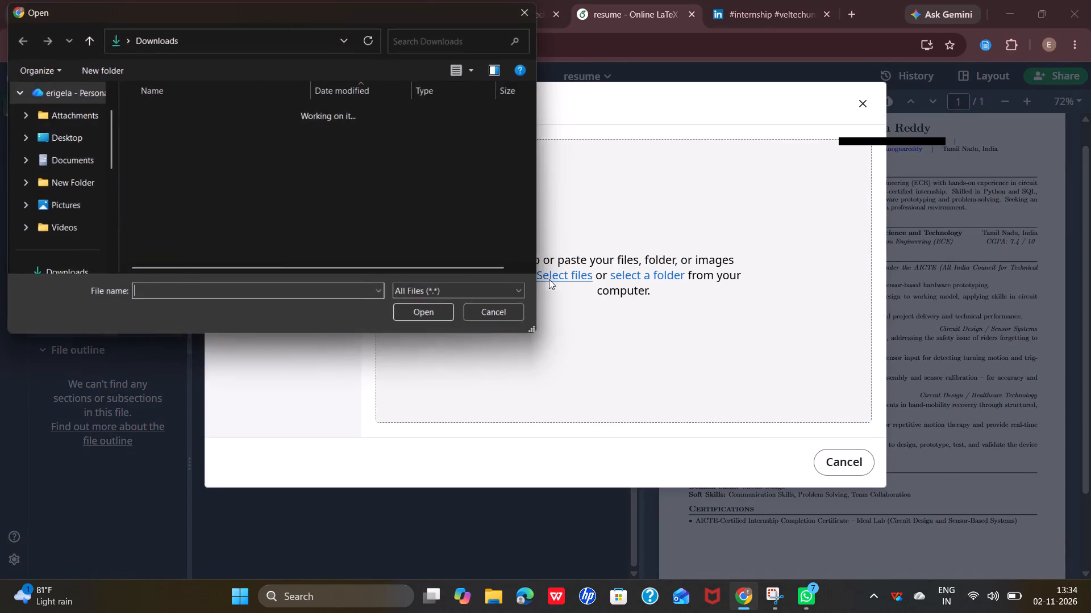
scroll(43, 117, up, 5)
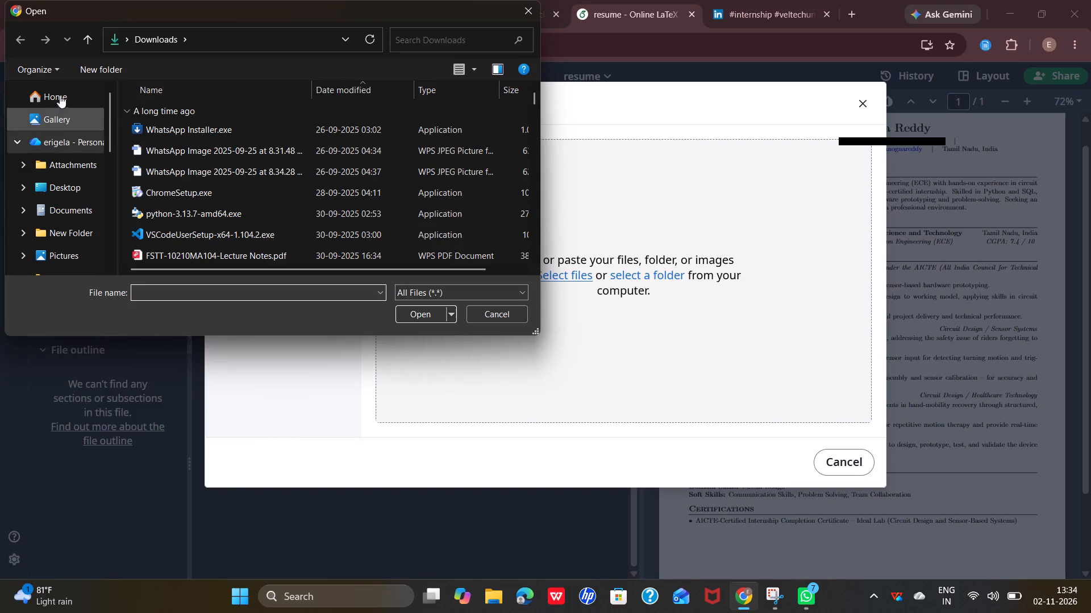
click(61, 94)
scroll(172, 161, down, 1)
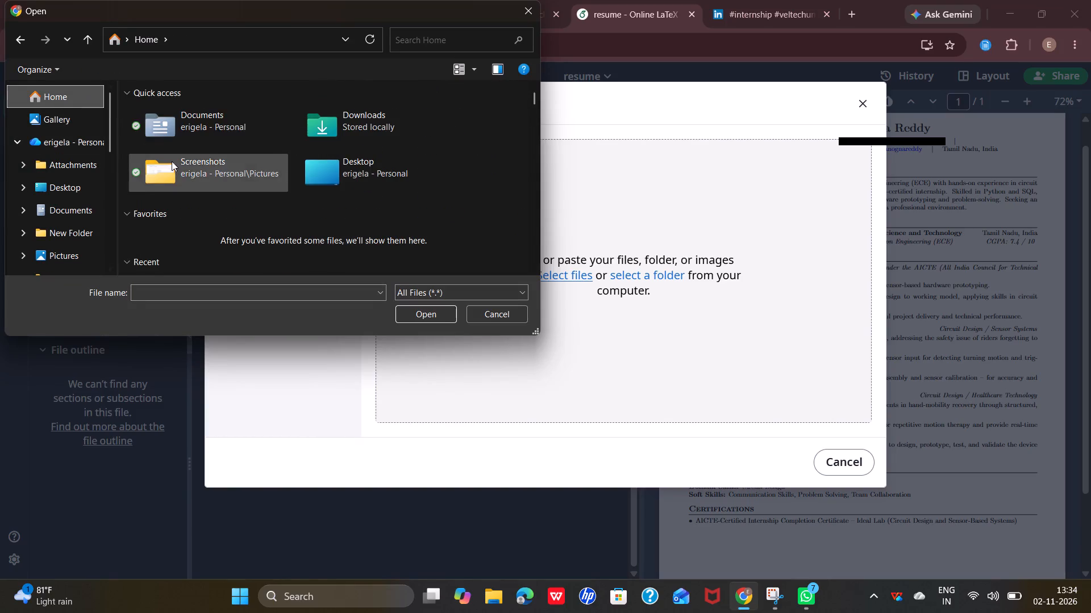
scroll(172, 161, down, 2)
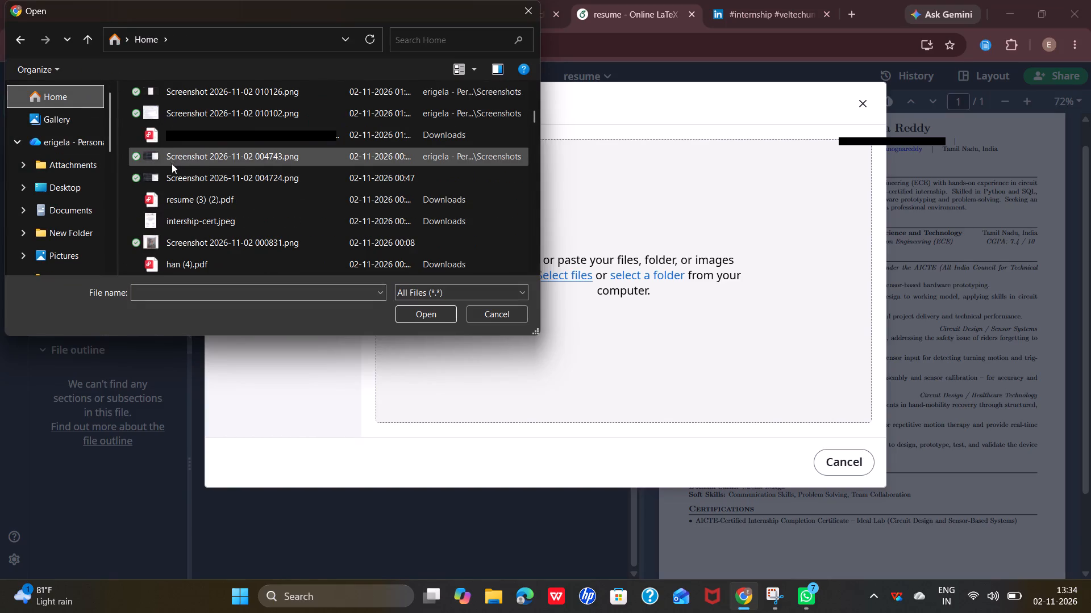
scroll(170, 223, down, 2)
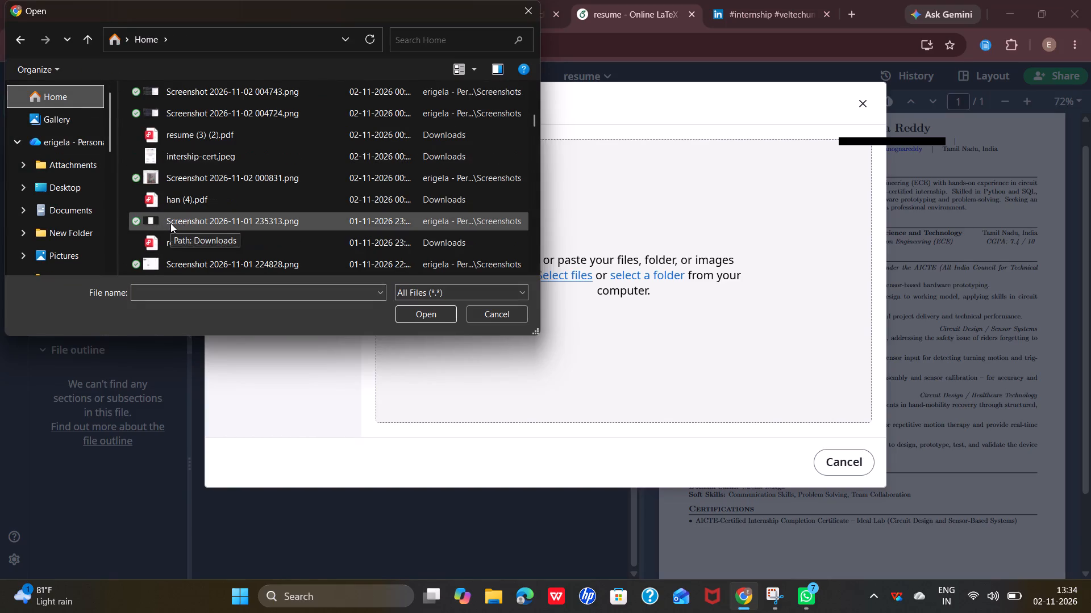
scroll(197, 234, down, 1)
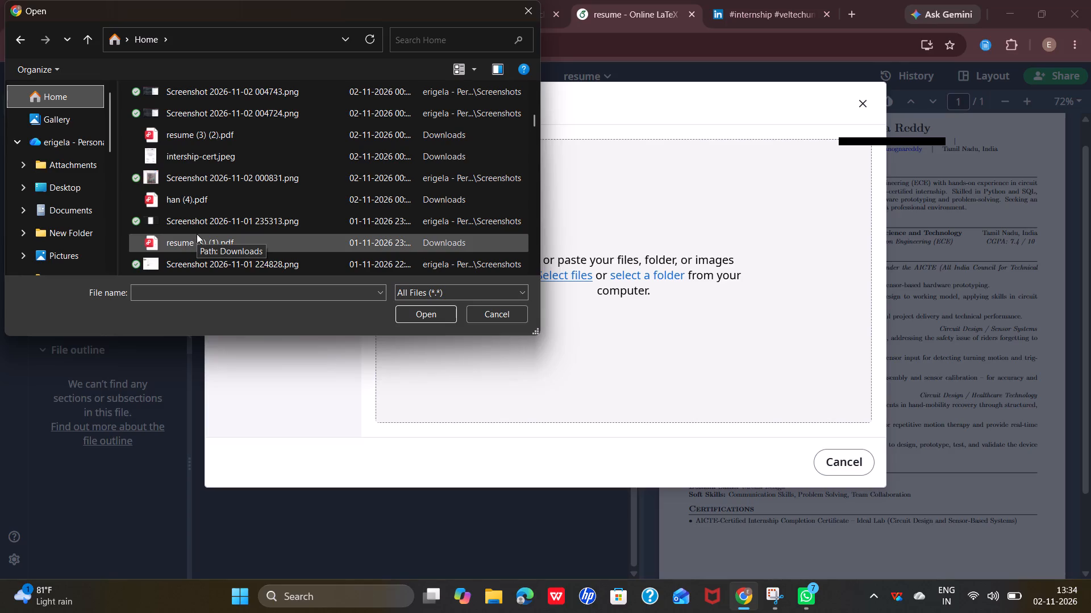
scroll(197, 234, down, 1)
scroll(209, 195, up, 1)
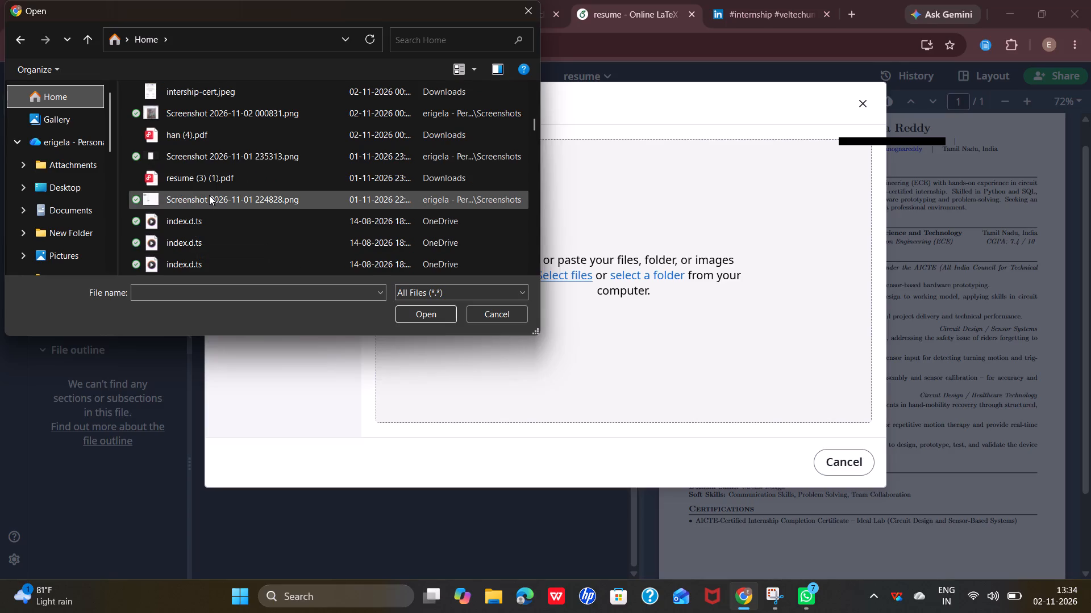
scroll(209, 195, up, 2)
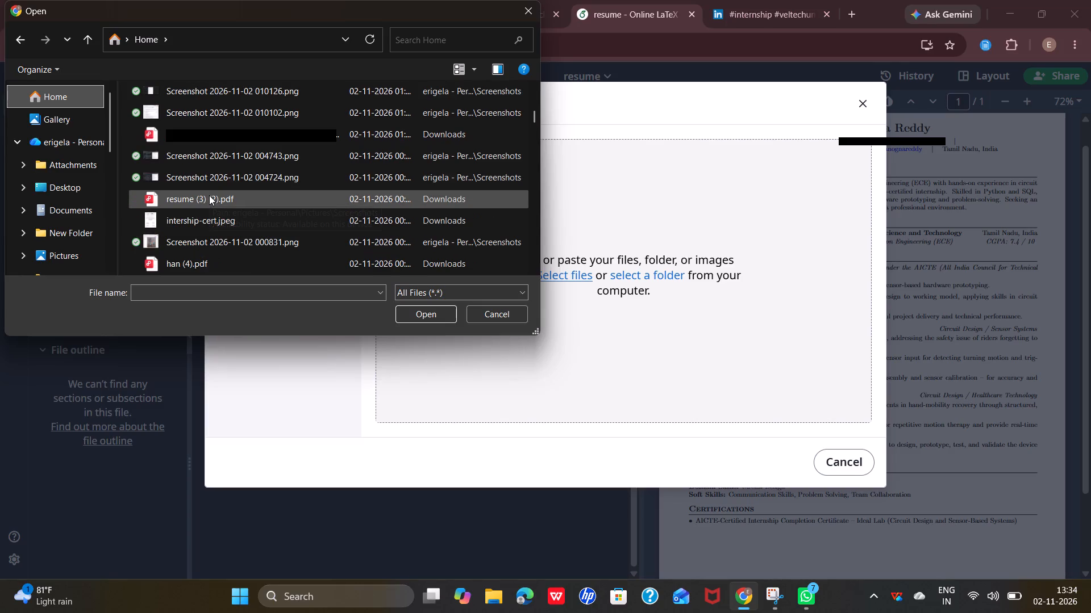
scroll(209, 195, up, 3)
scroll(209, 195, down, 1)
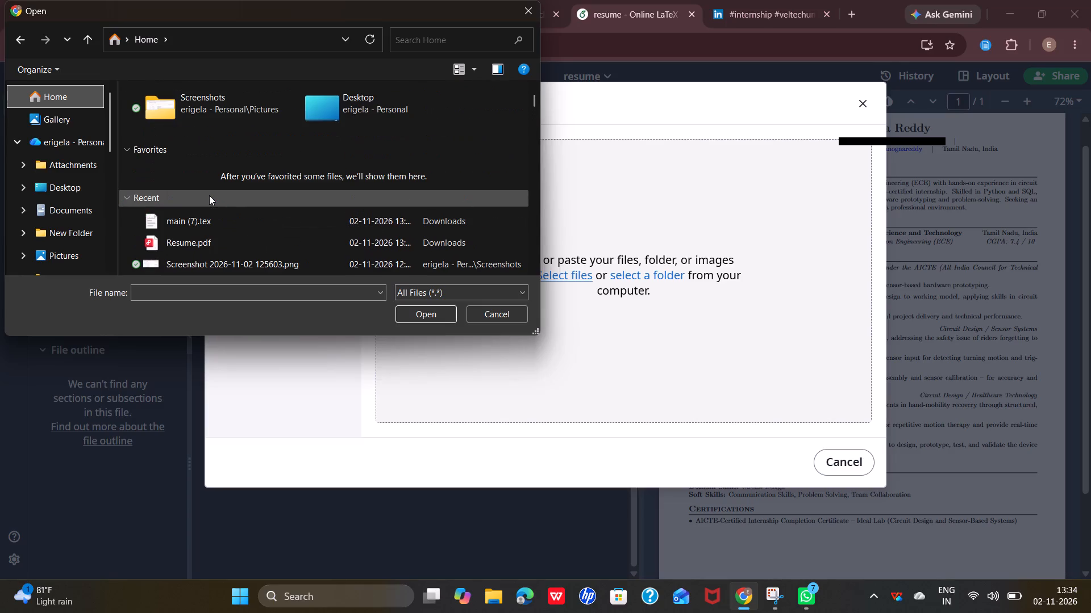
click(207, 217)
key(Return)
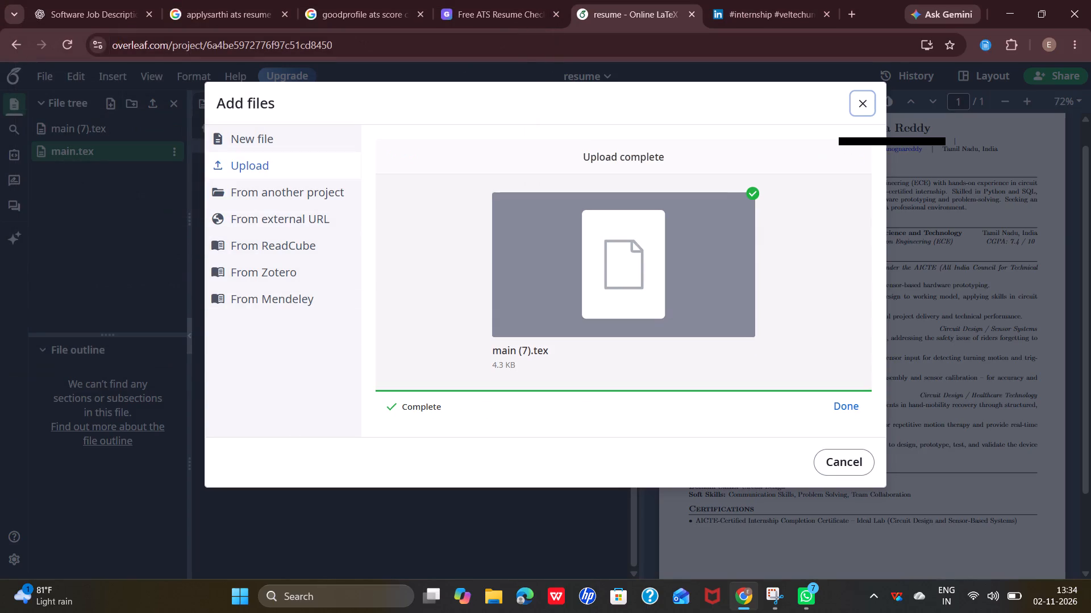
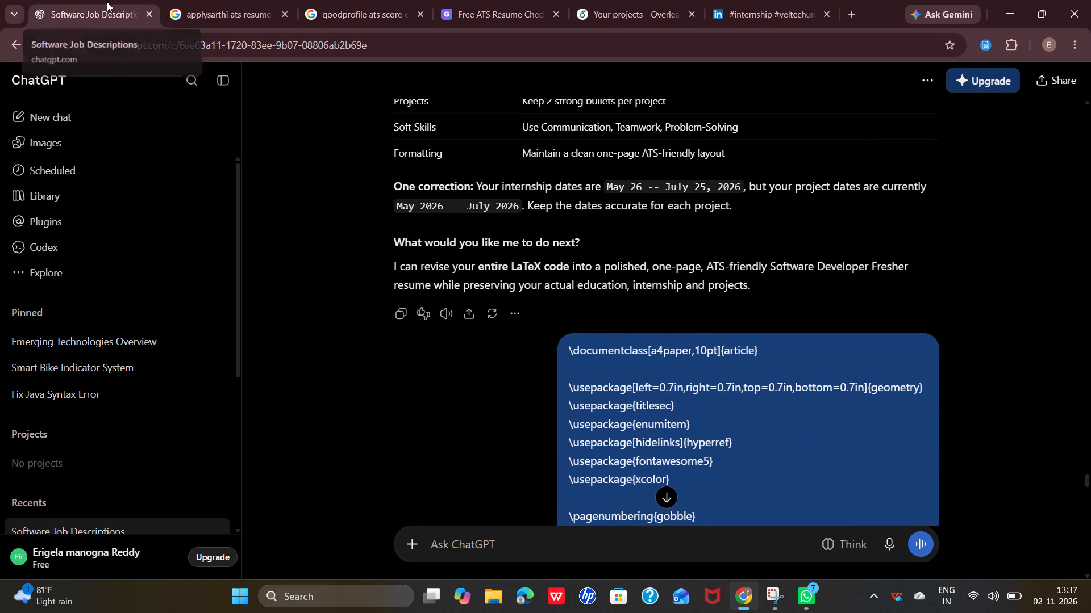
Switch back to the Overleaf project list and open the capitalised "Resume" project.
click(568, 9)
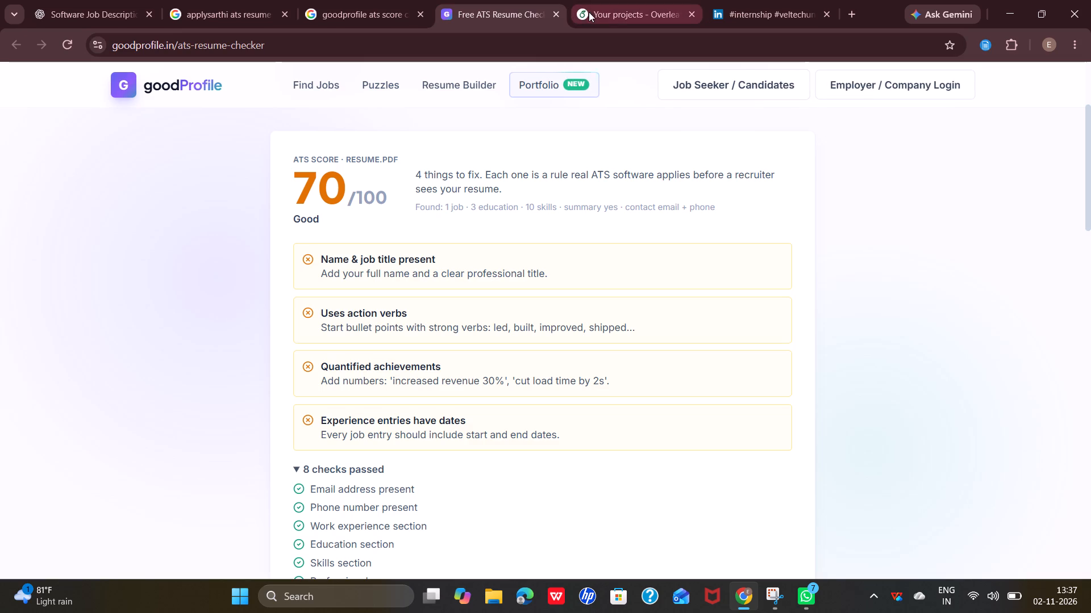
click(590, 12)
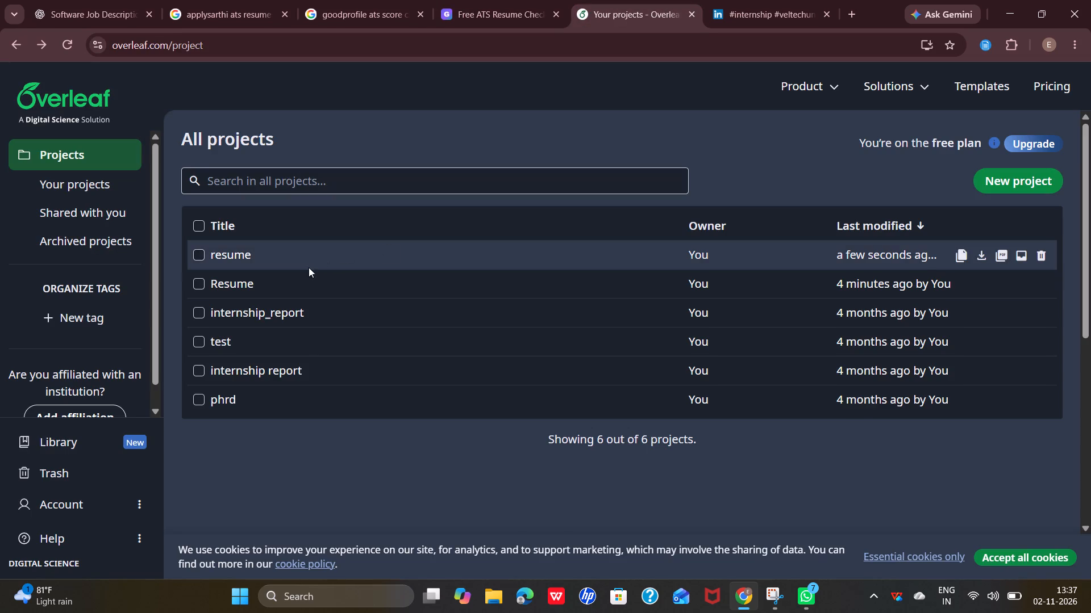
double_click(295, 280)
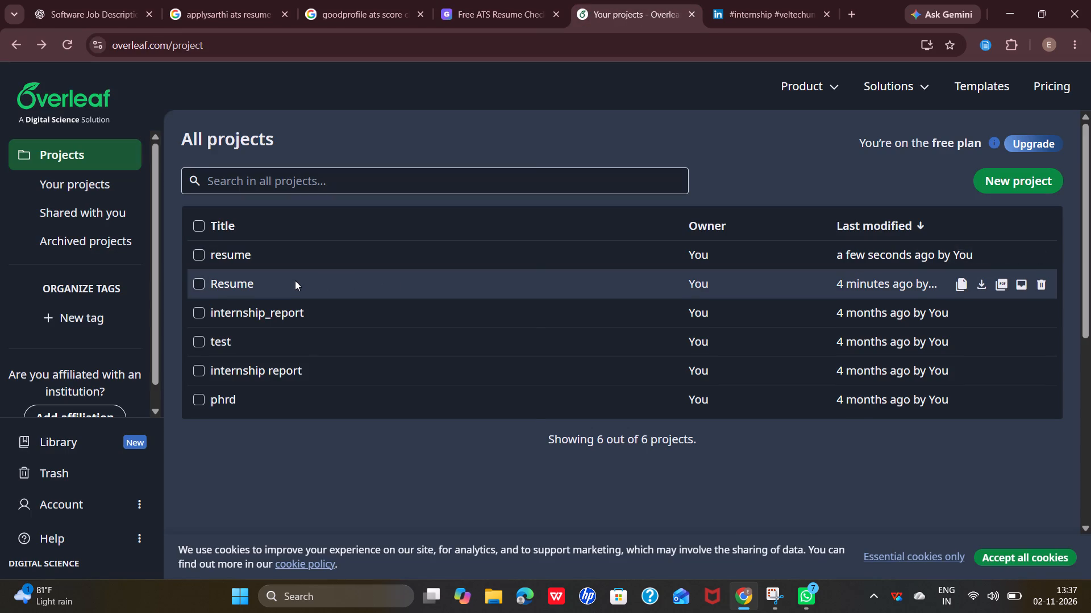
right_click(295, 280)
right_click(295, 280)
double_click(272, 284)
double_click(239, 284)
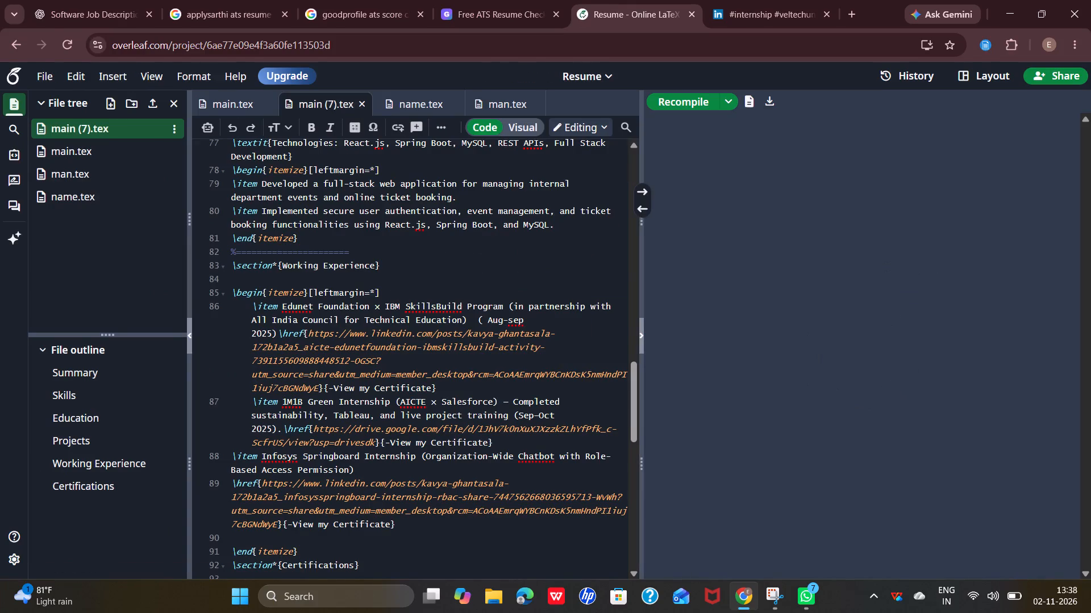
Go to the beginning of main (7).tex in the Resume project and recompile its PDF.
scroll(656, 159, up, 2)
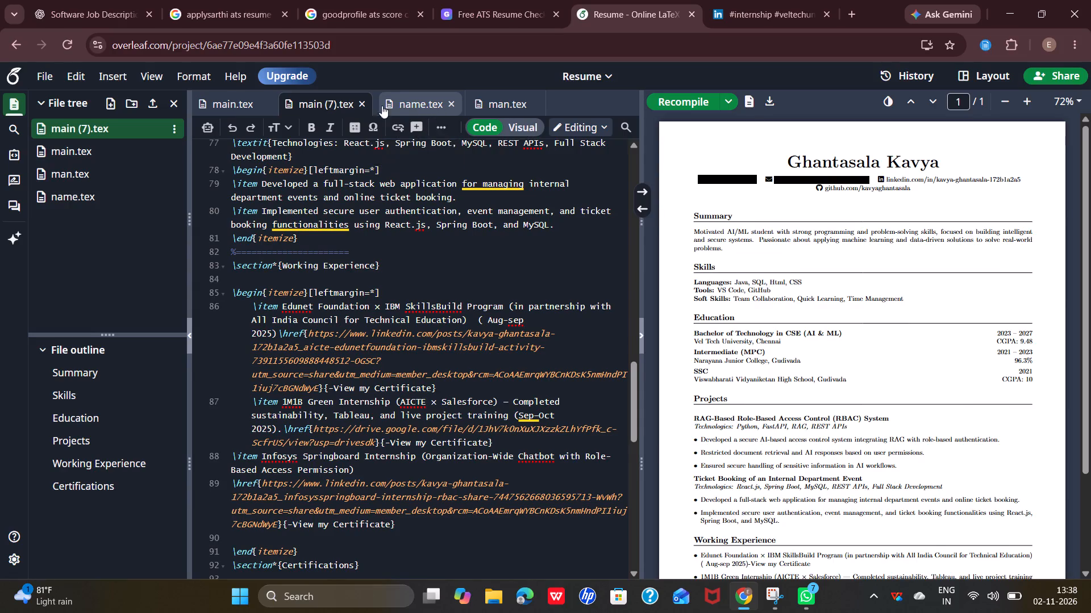
click(348, 103)
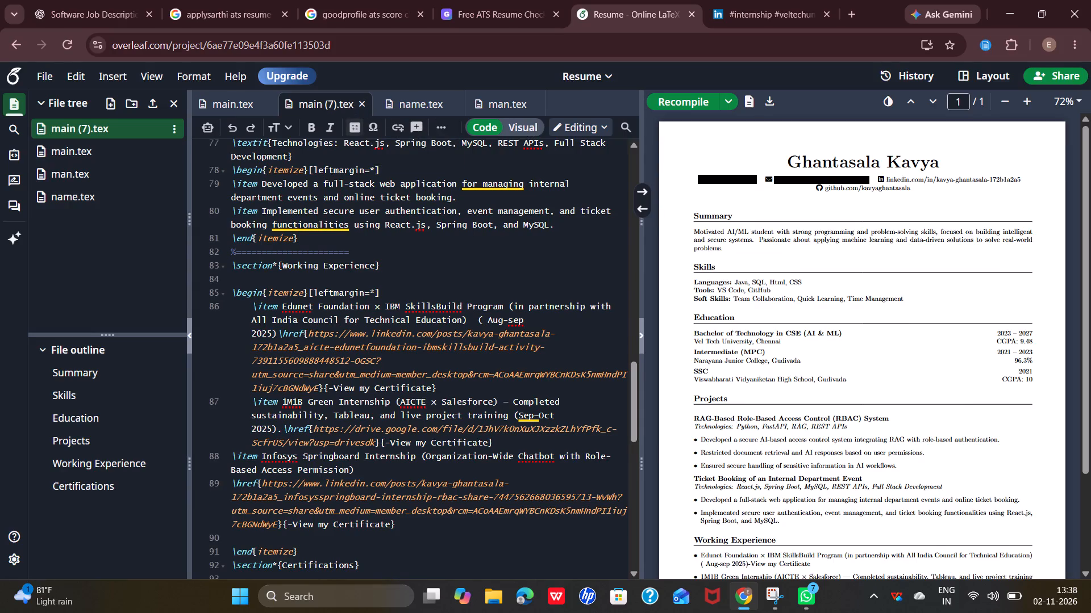
scroll(387, 217, up, 10)
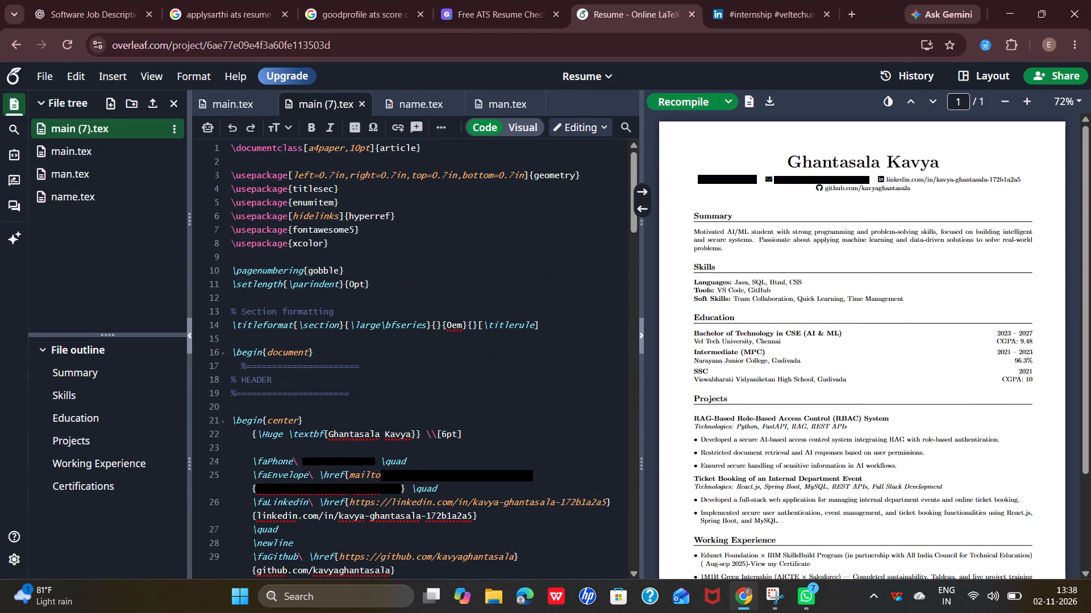
click(681, 96)
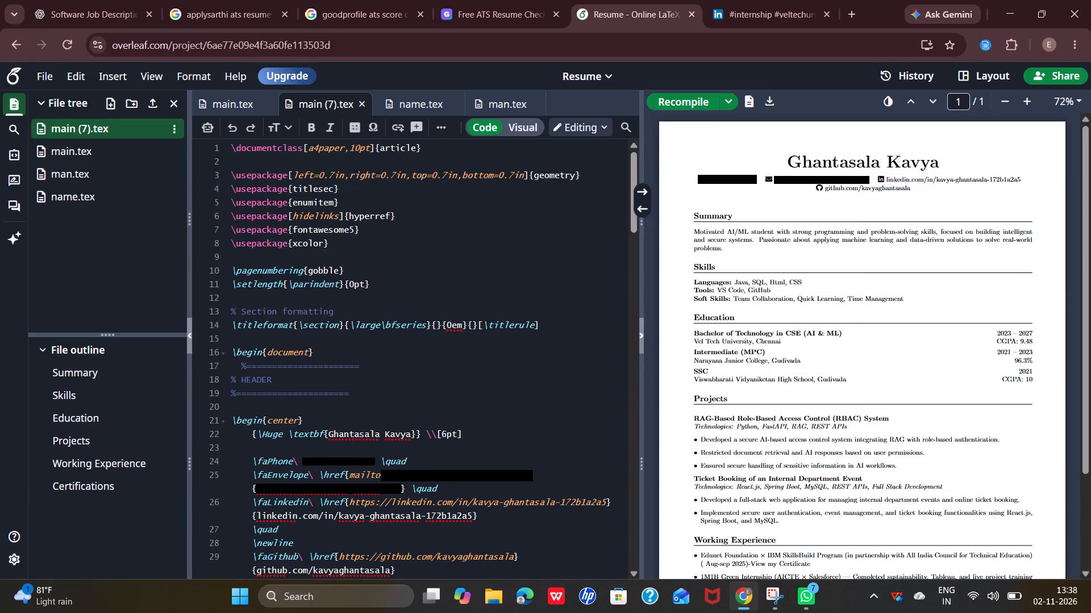
Check name.tex, place man.tex ahead of it among the open files, and recompile from main (7).tex.
click(116, 196)
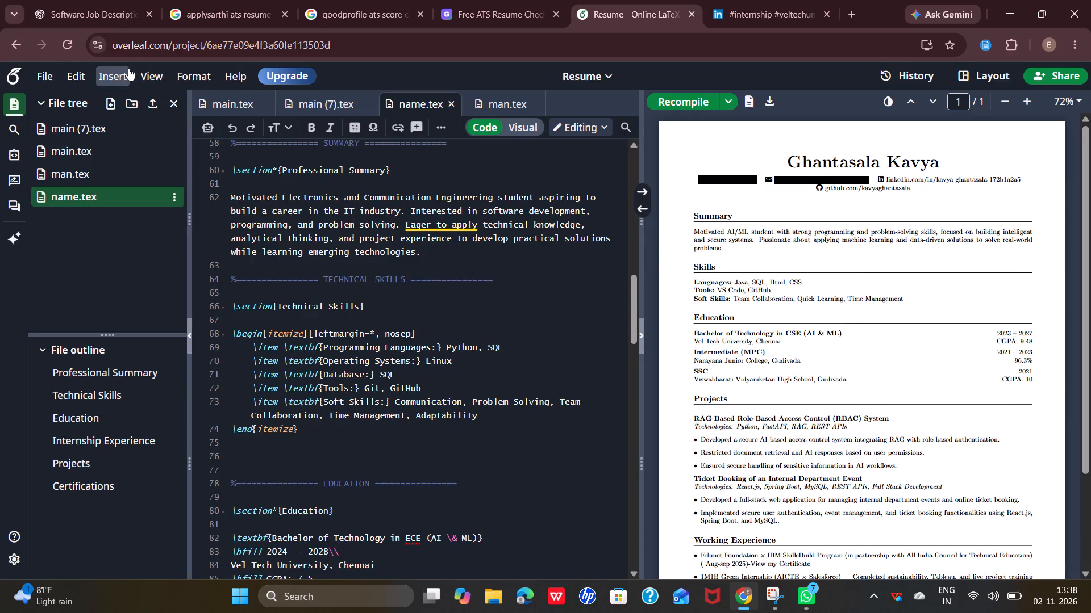
drag(485, 96, 336, 108)
click(336, 108)
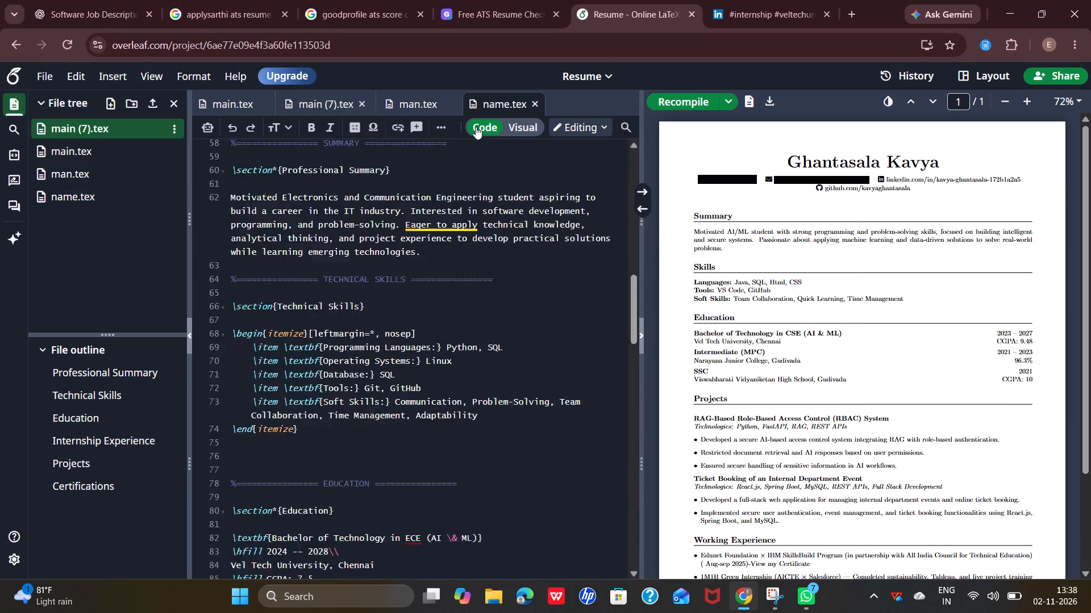
click(674, 101)
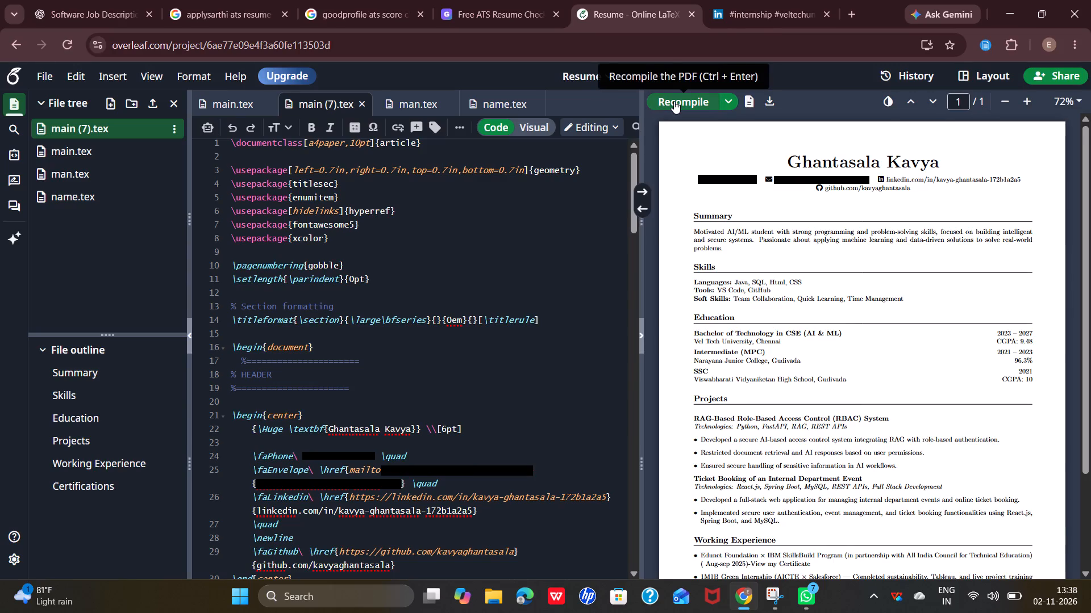
click(674, 101)
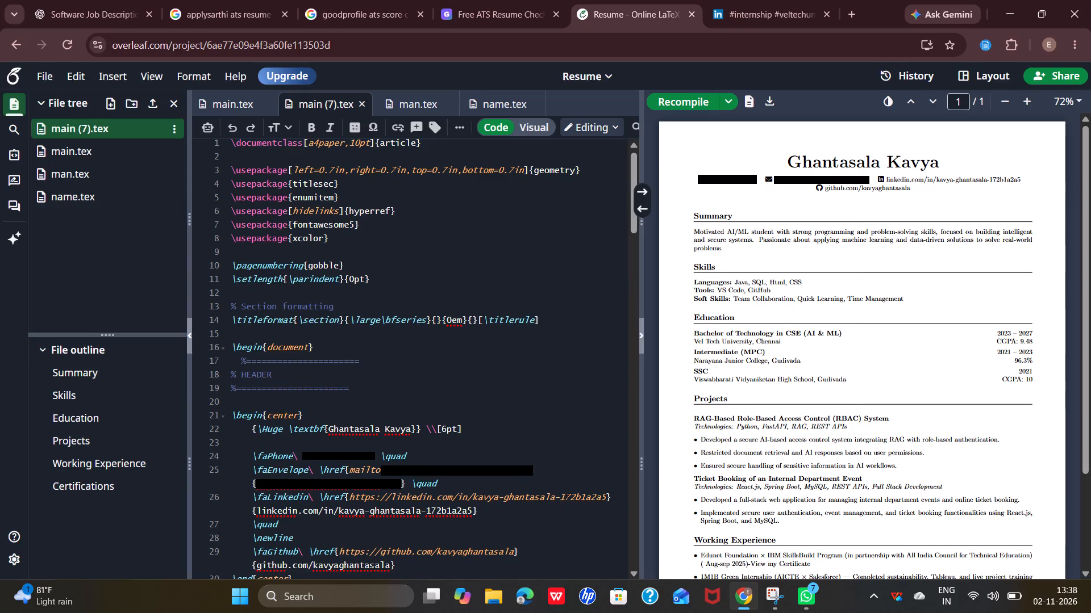
Look through the man.tex code from its project entries up to the package and formatting setup.
click(420, 107)
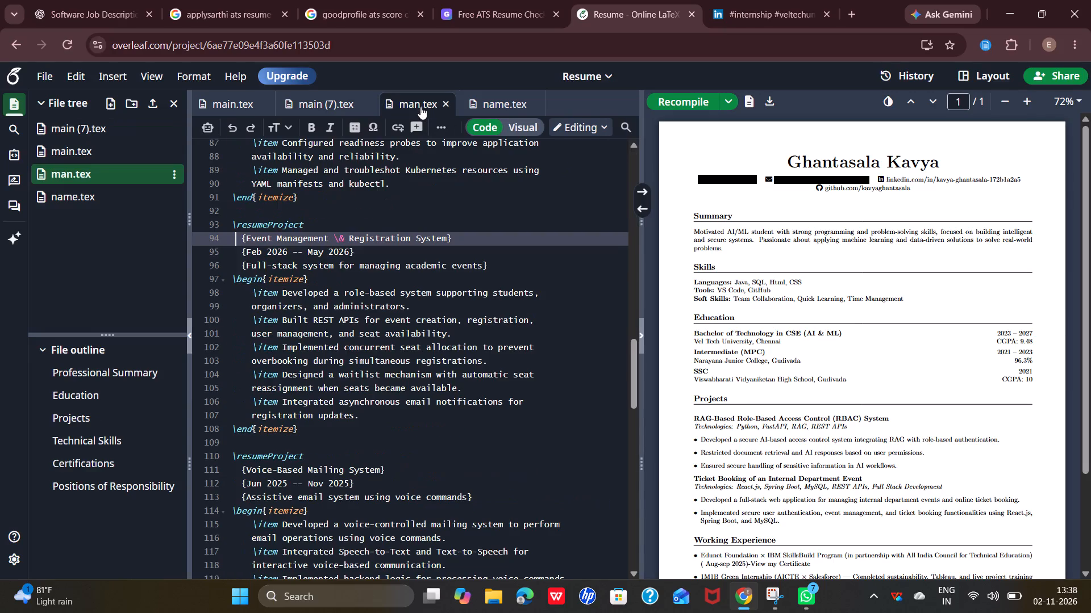
scroll(404, 156, up, 4)
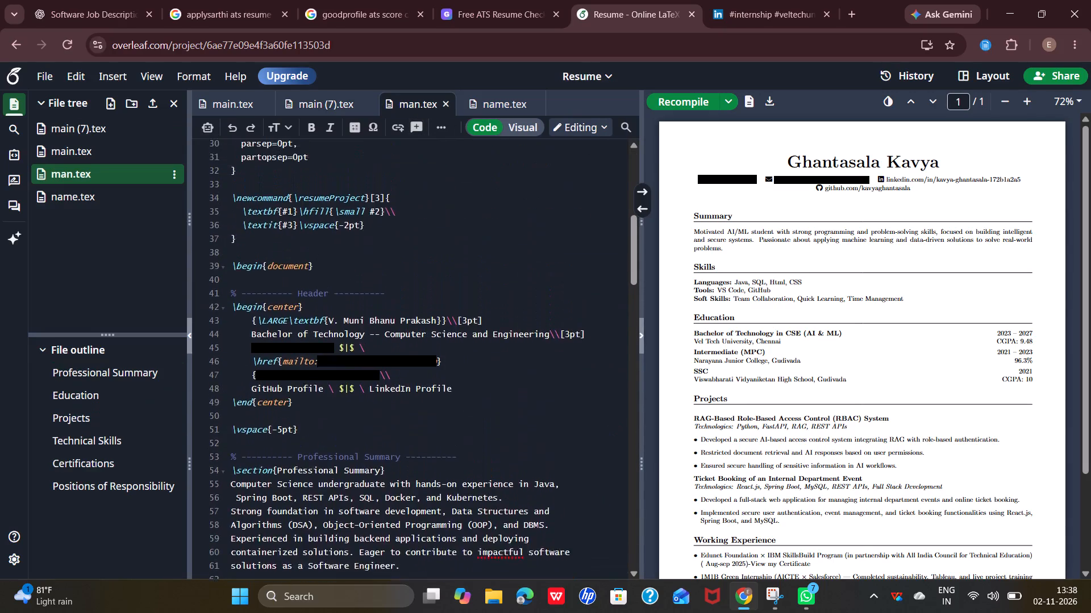
scroll(404, 156, up, 4)
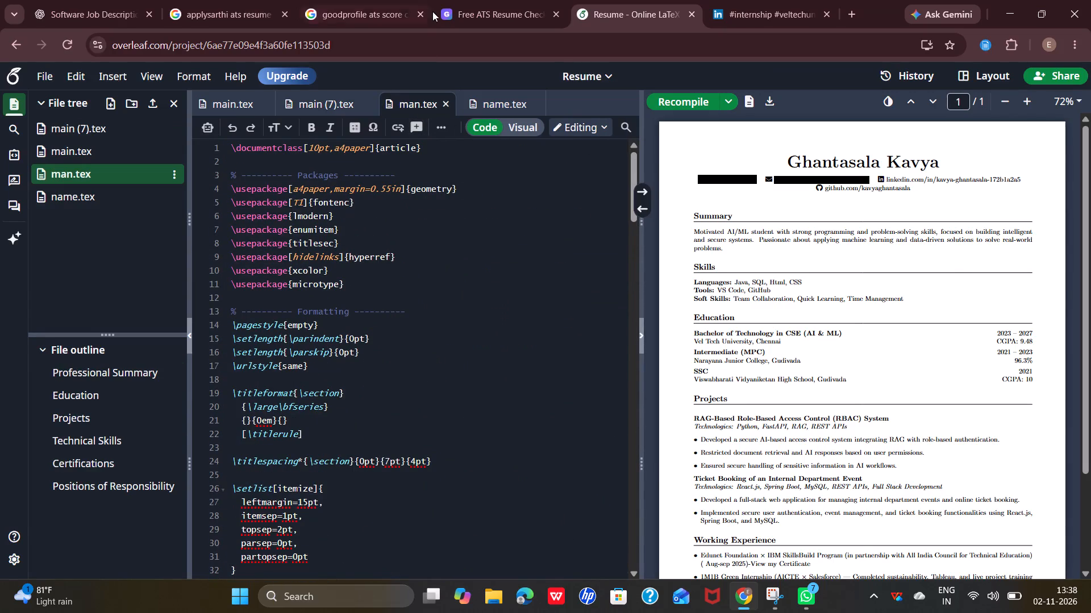
Reopen the Resume project from the project list and recompile the PDF from main (7).tex.
click(15, 45)
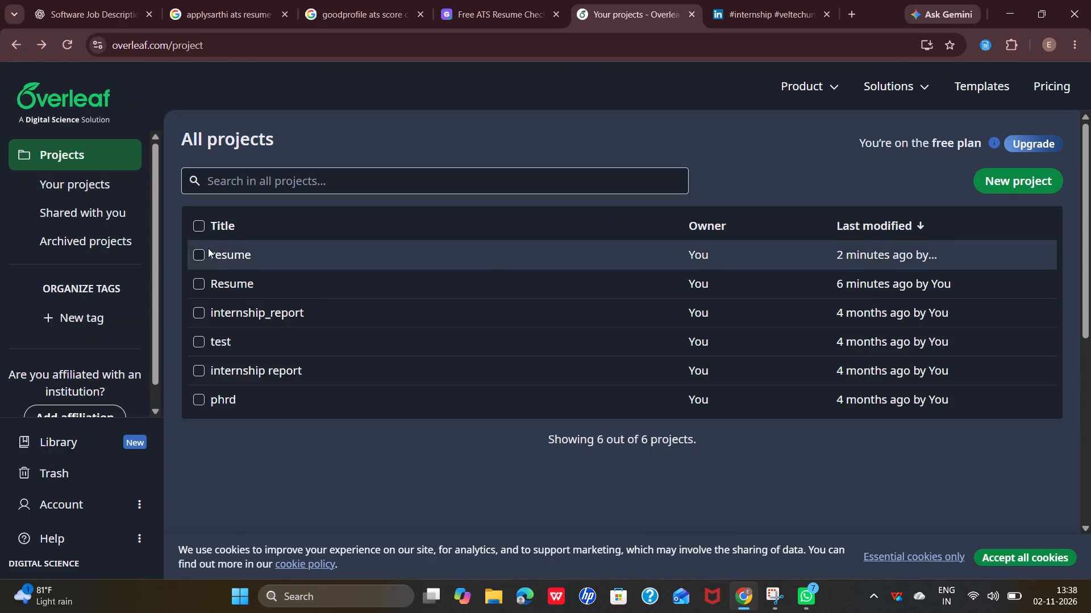
double_click(217, 280)
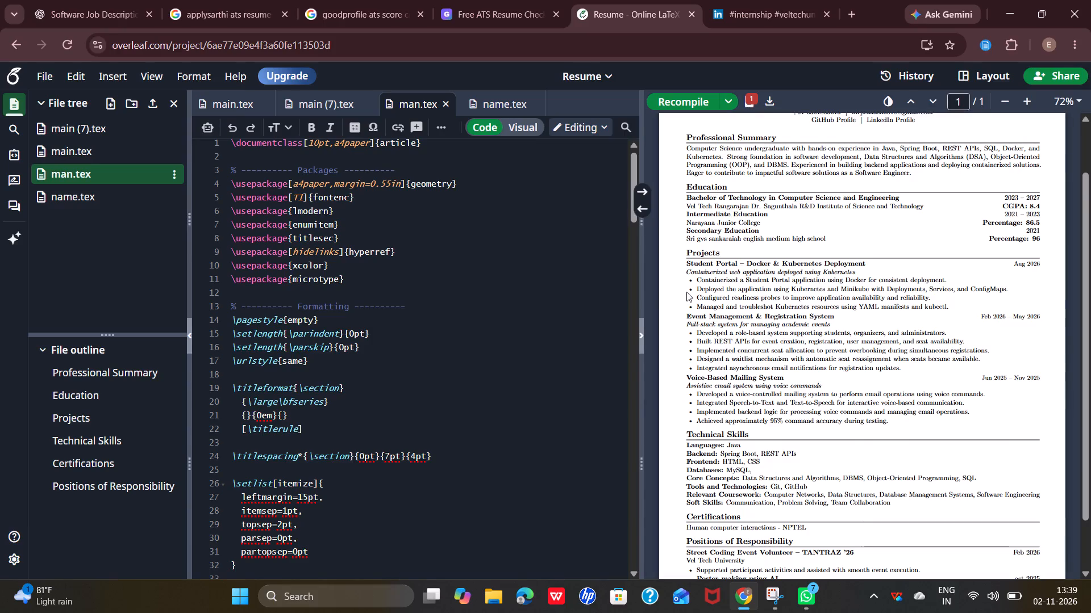
click(155, 129)
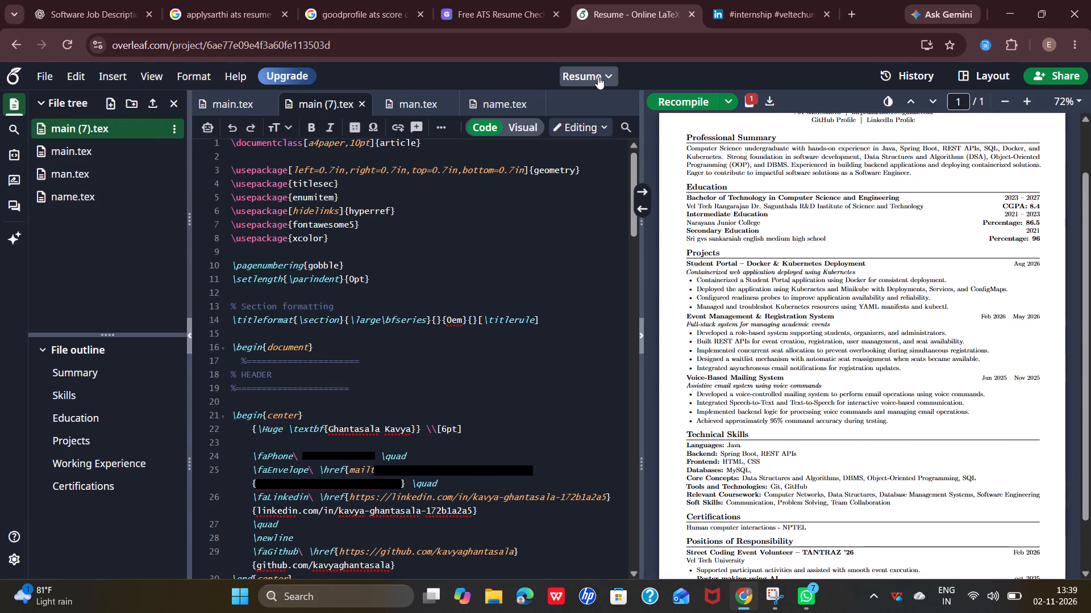
click(663, 111)
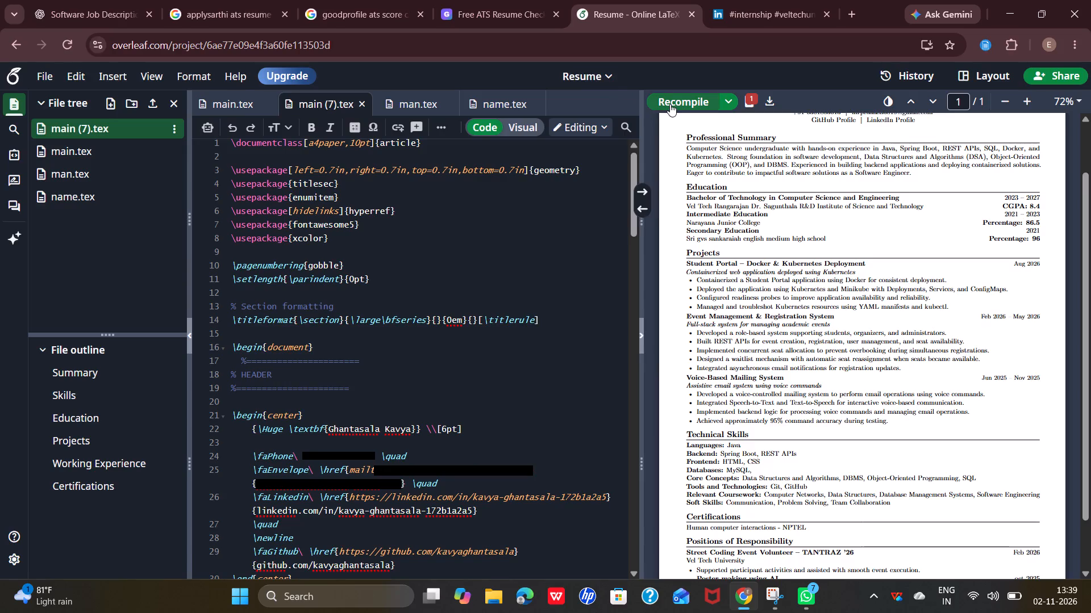
click(670, 104)
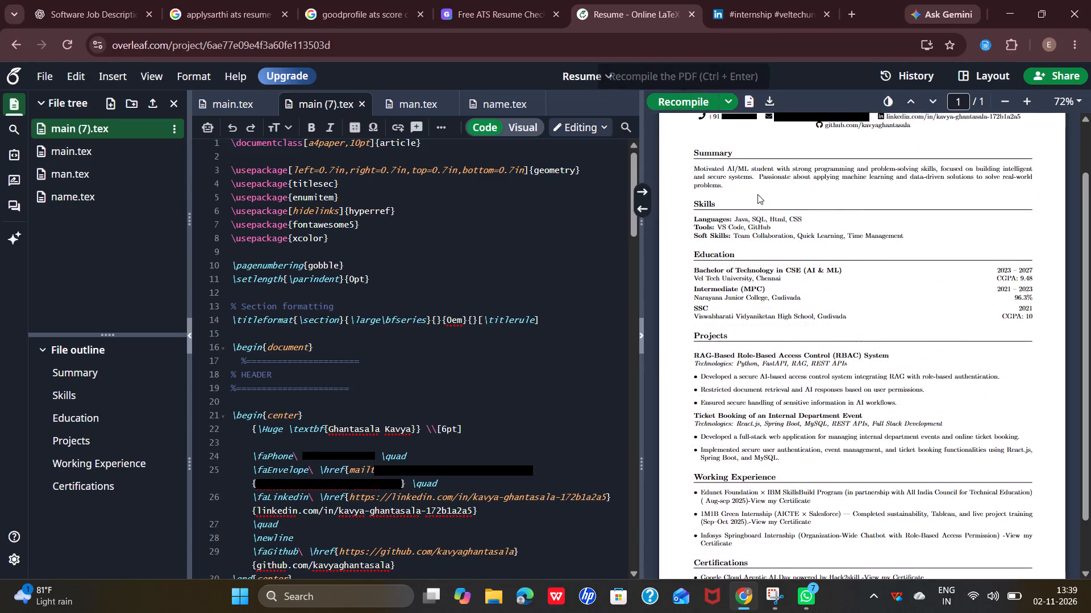
scroll(759, 203, down, 6)
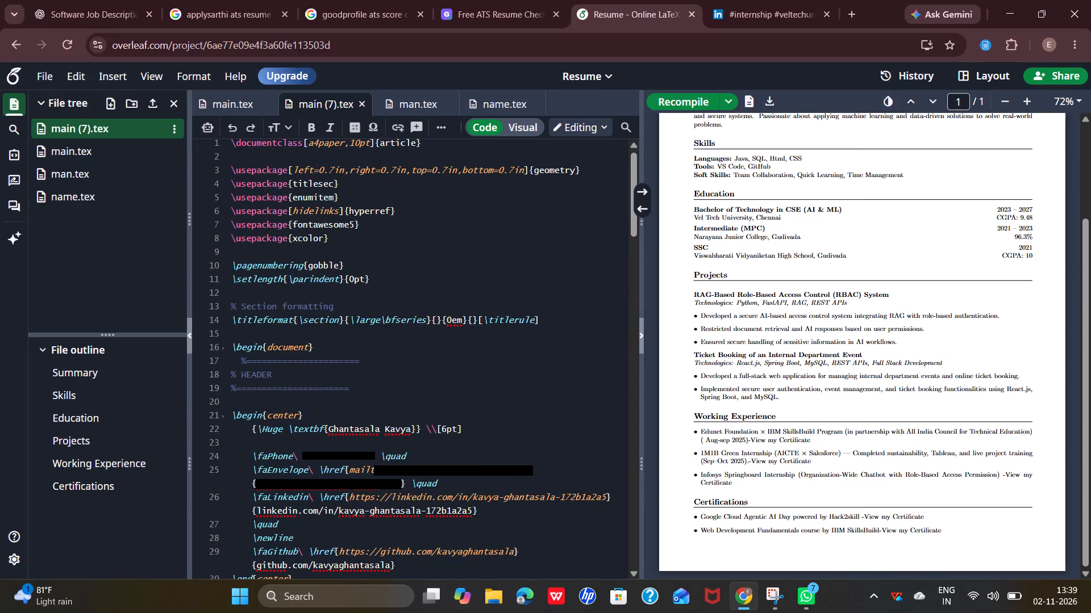
click(250, 93)
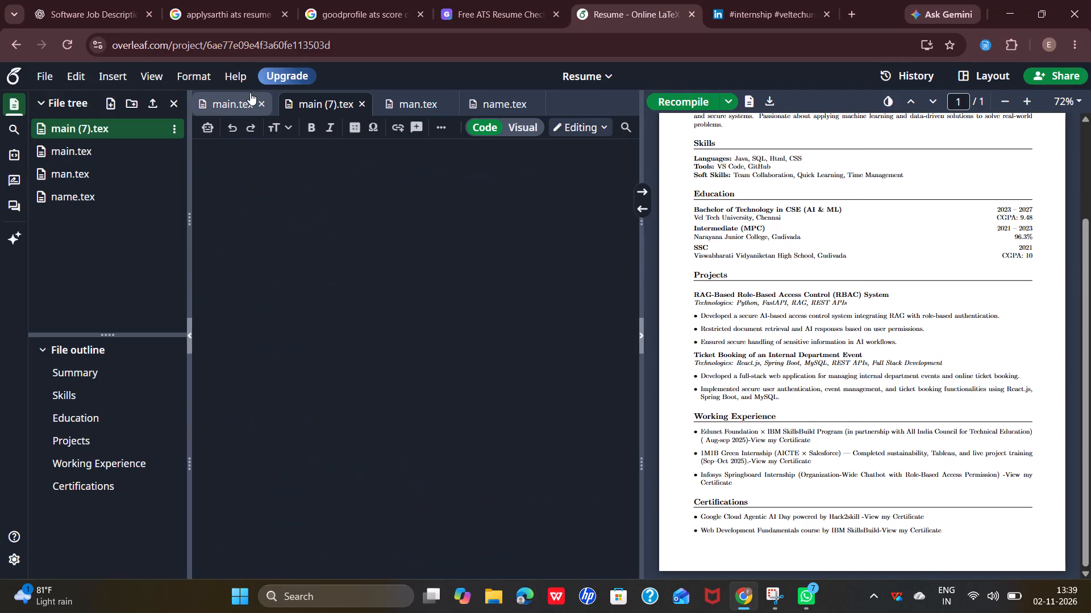
scroll(359, 204, up, 2)
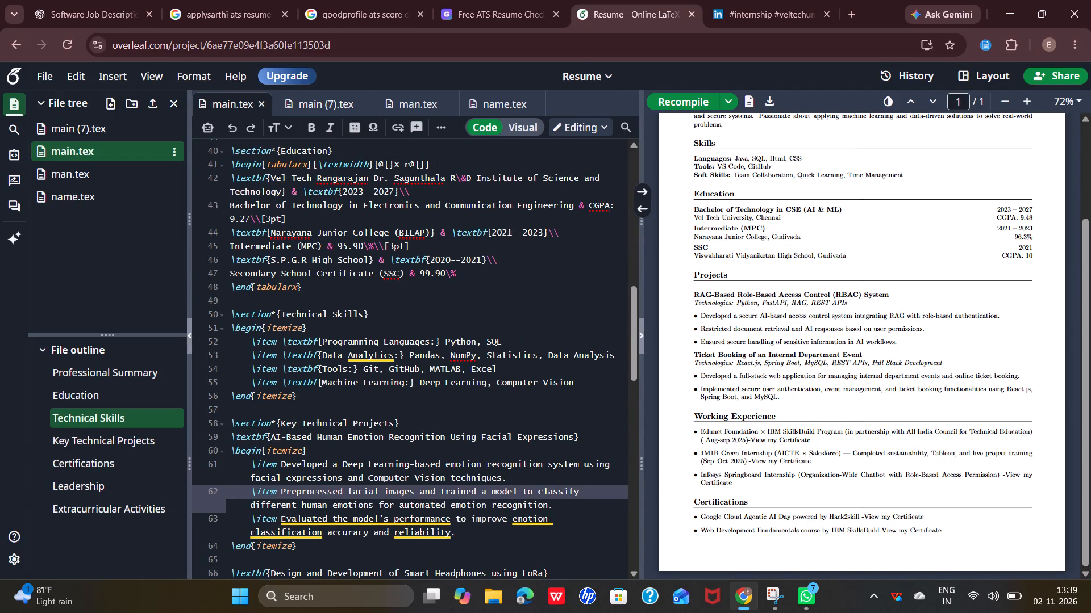
click(415, 107)
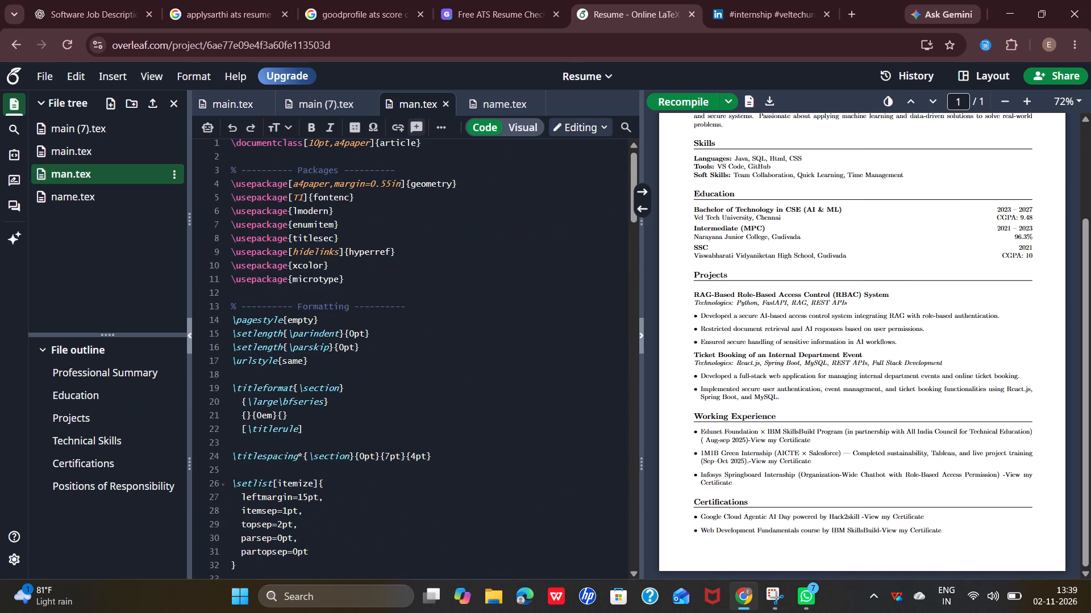
scroll(440, 240, up, 5)
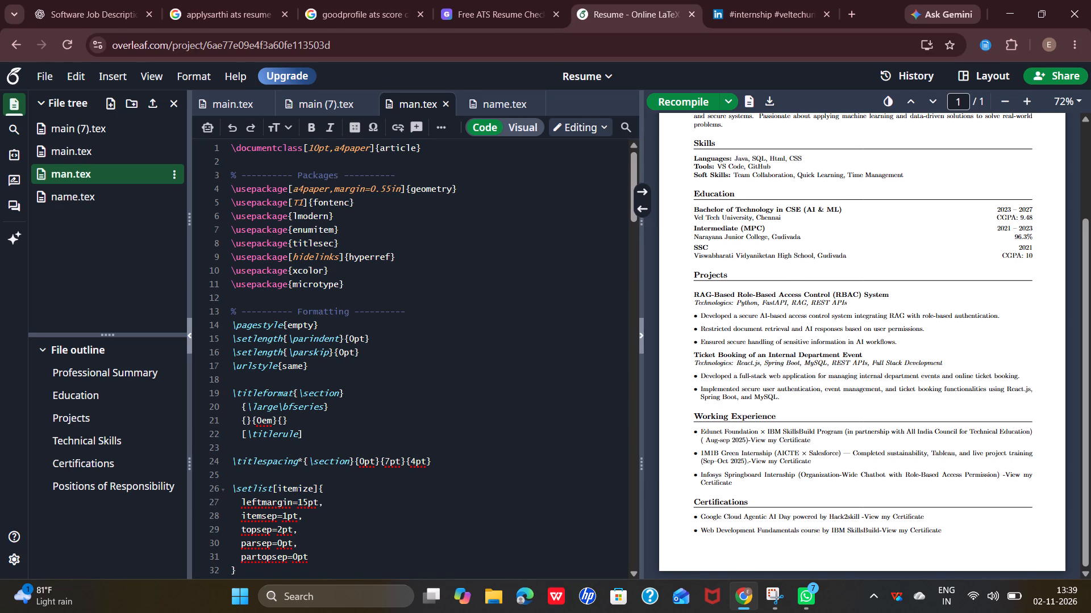
scroll(787, 295, down, 2)
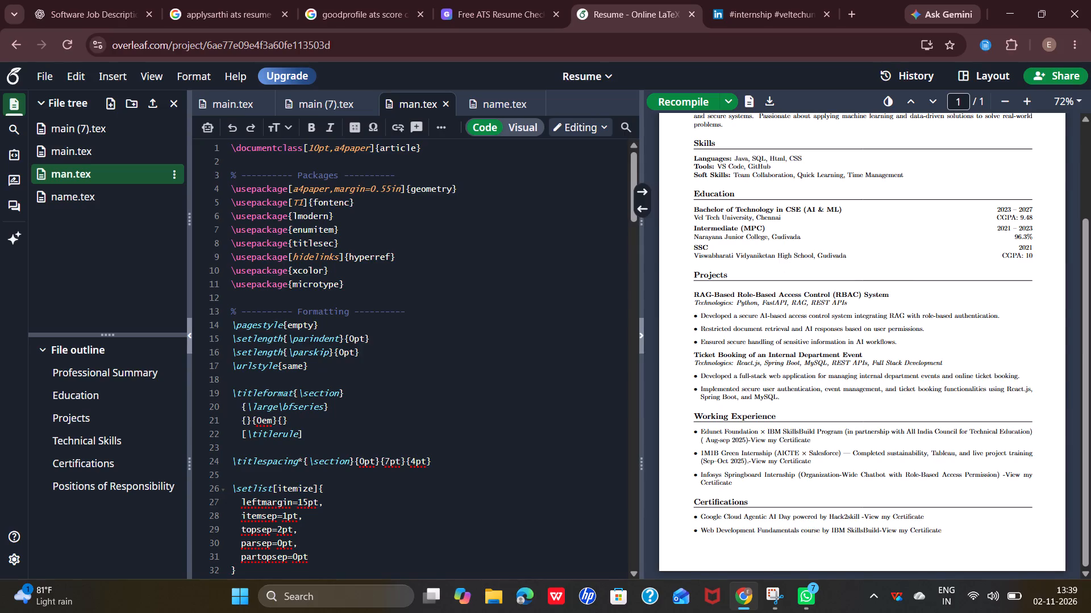
scroll(787, 295, up, 3)
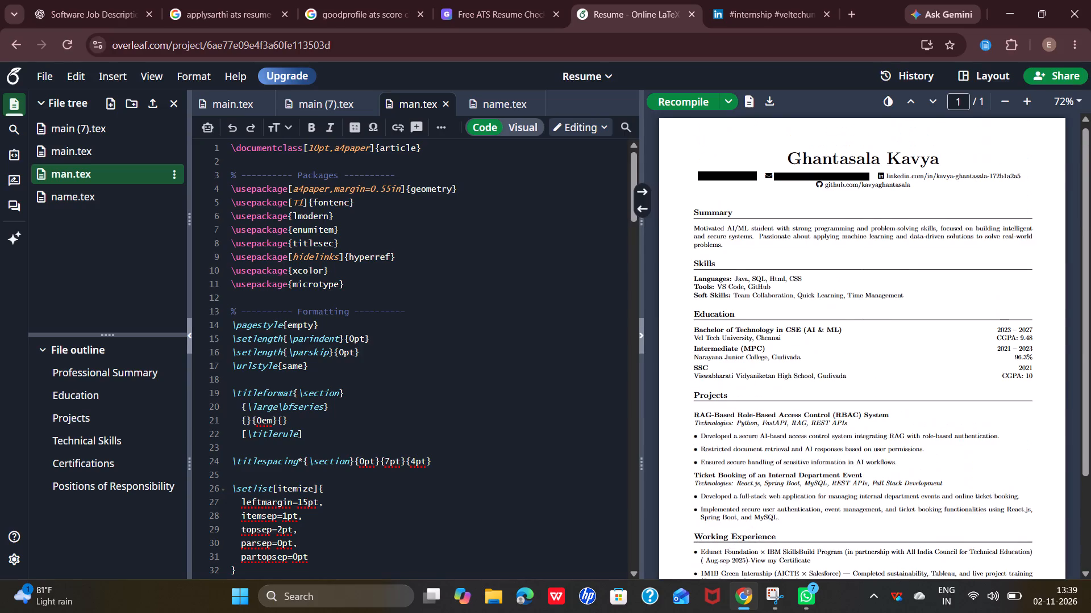
scroll(787, 295, up, 2)
scroll(787, 295, down, 2)
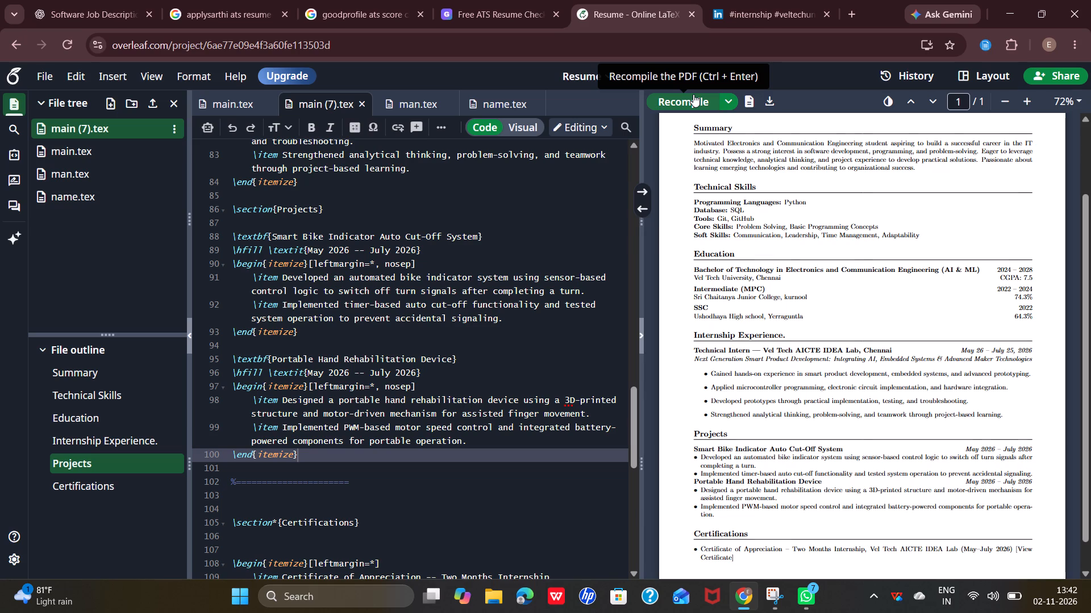
scroll(722, 398, down, 2)
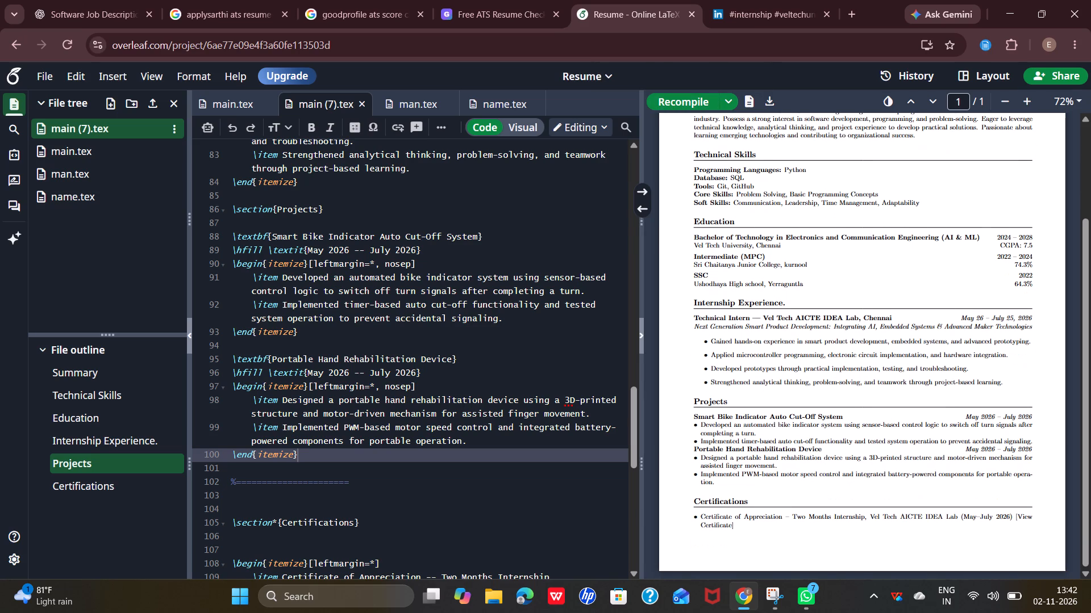
scroll(722, 398, down, 1)
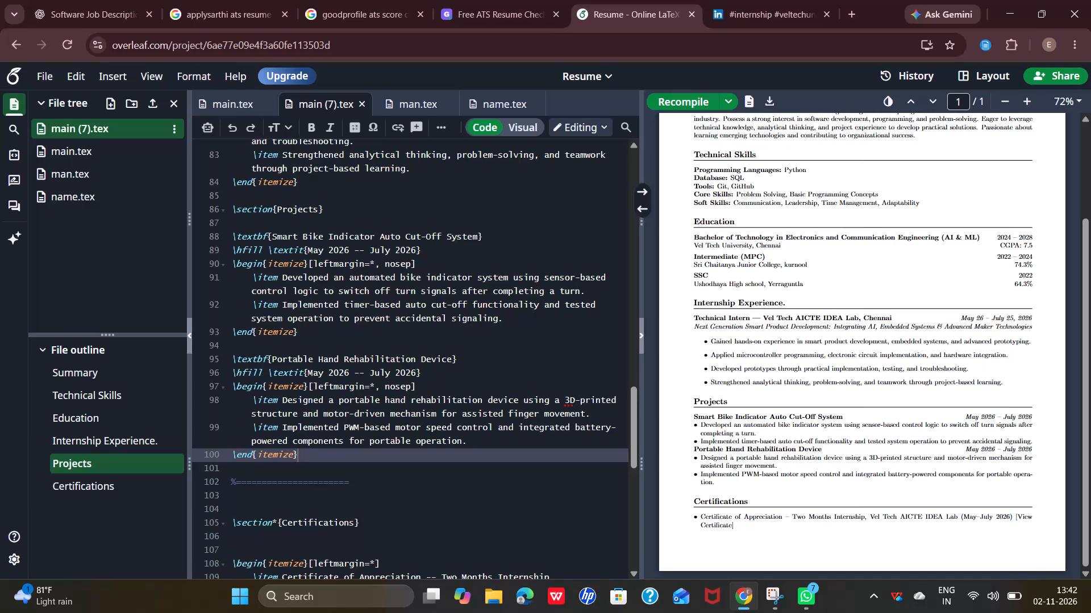
Rename the file main (7).tex as manulatex.tex.
double_click(332, 107)
right_click(332, 107)
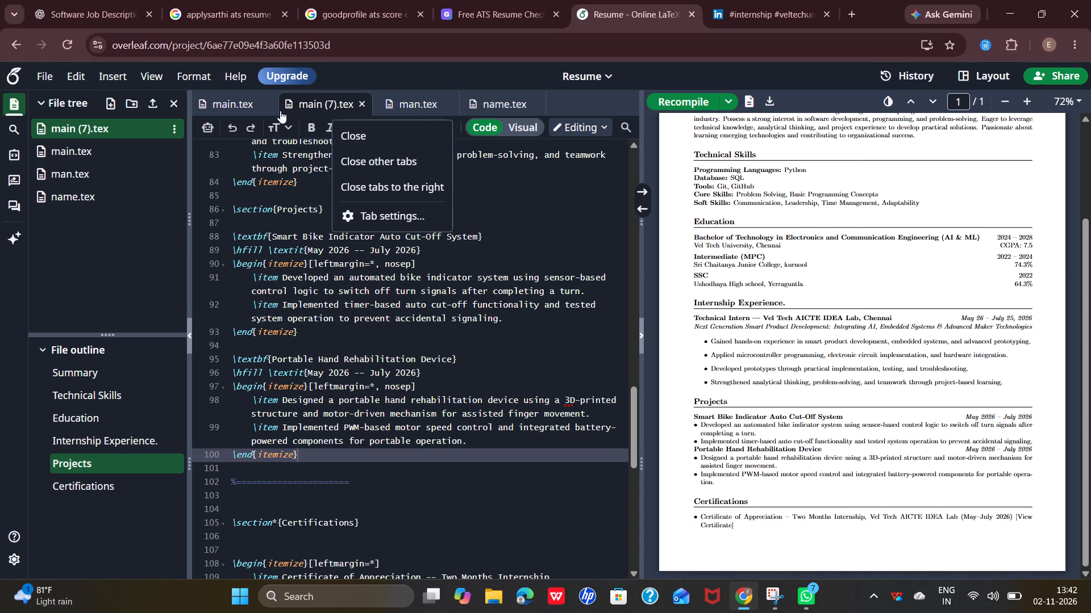
click(170, 128)
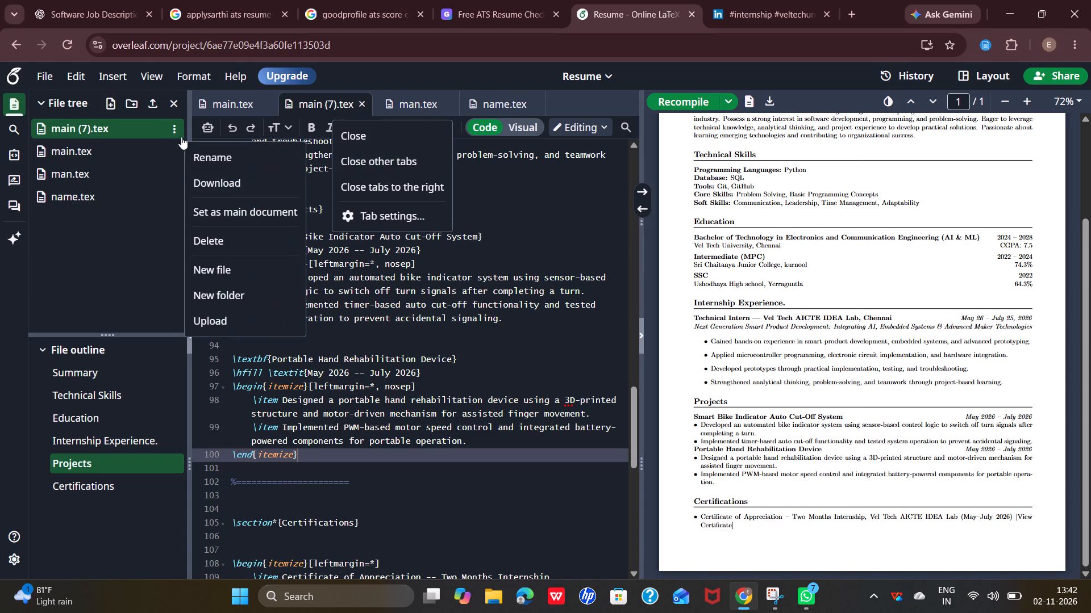
click(199, 149)
key(BackSpace)
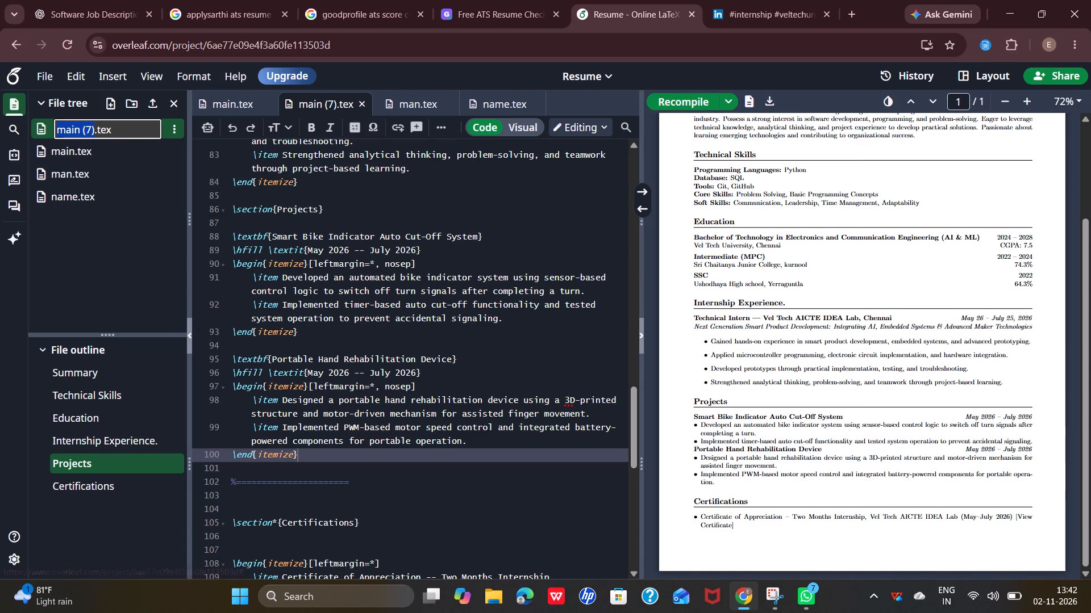
text(manu)
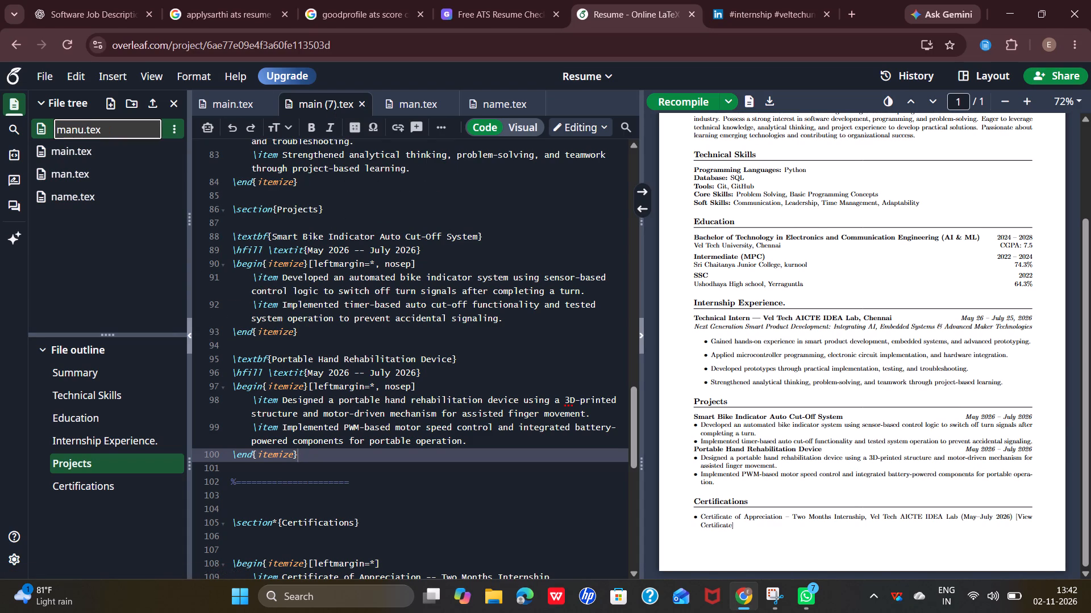
text(latex)
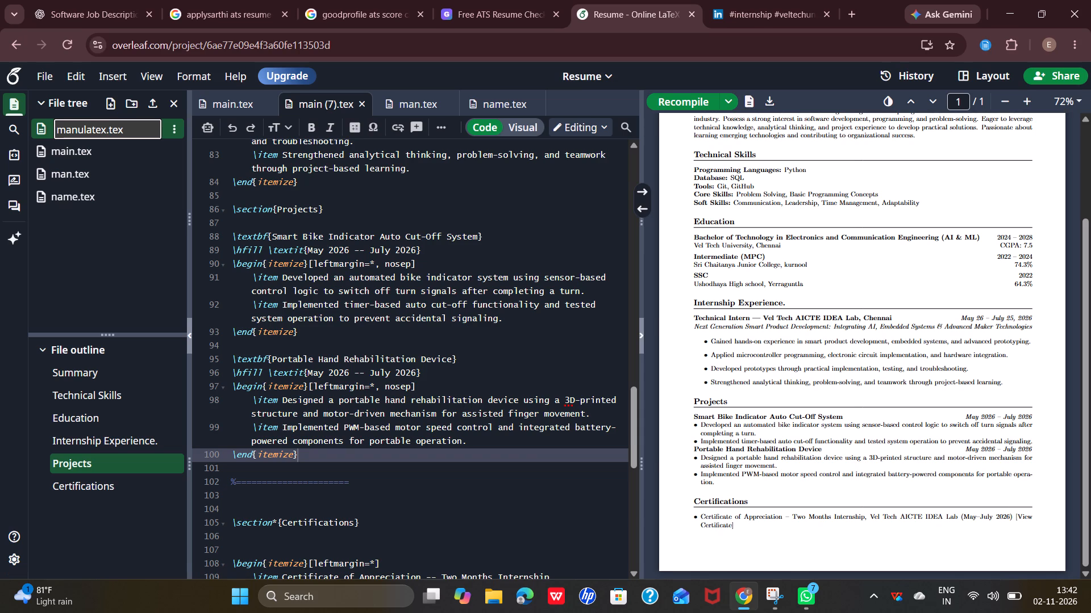
click(165, 249)
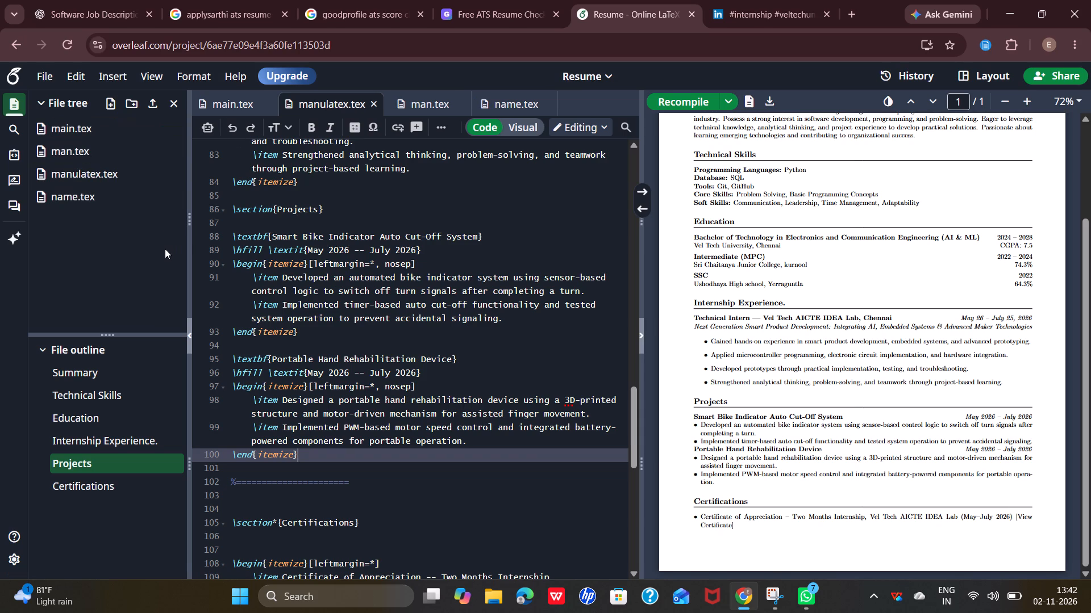
Review the compiled resume of manulatex.tex from the header through to the Certifications section.
click(313, 98)
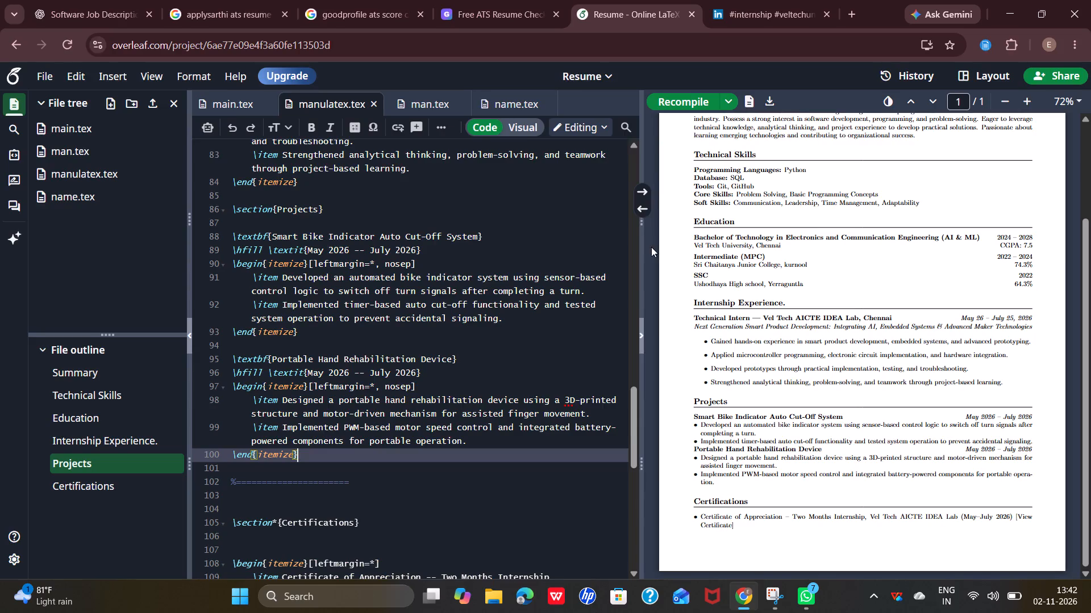
scroll(770, 246, up, 3)
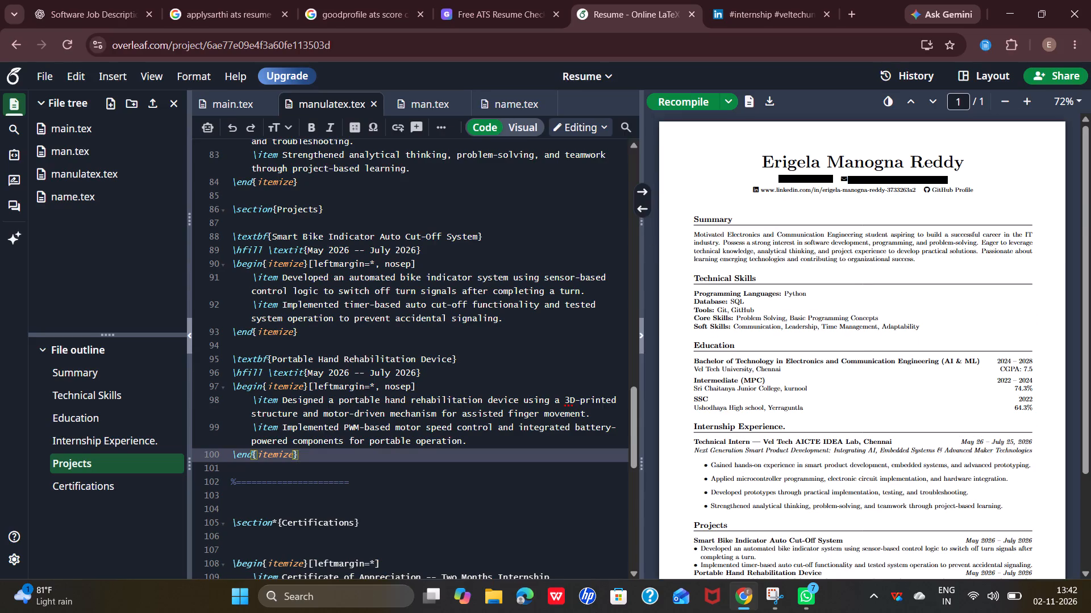
scroll(790, 129, down, 2)
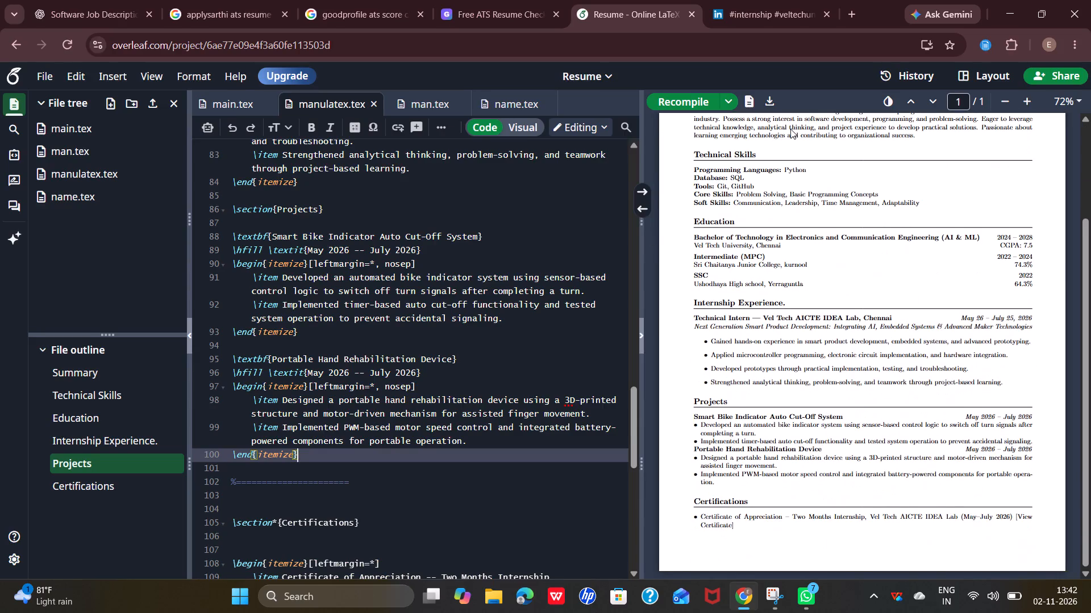
scroll(790, 129, down, 1)
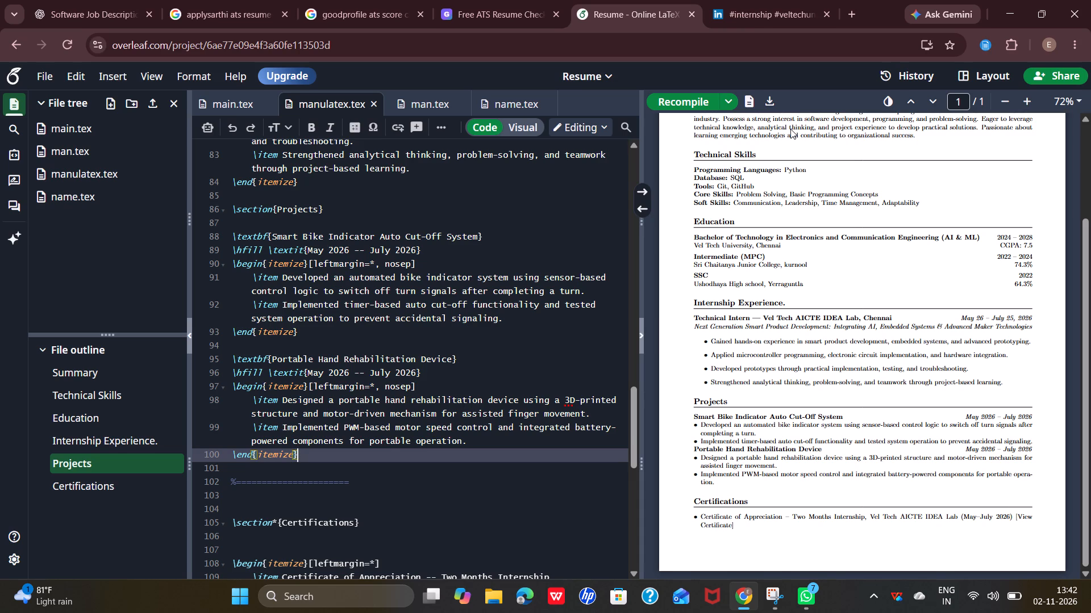
scroll(790, 129, down, 1)
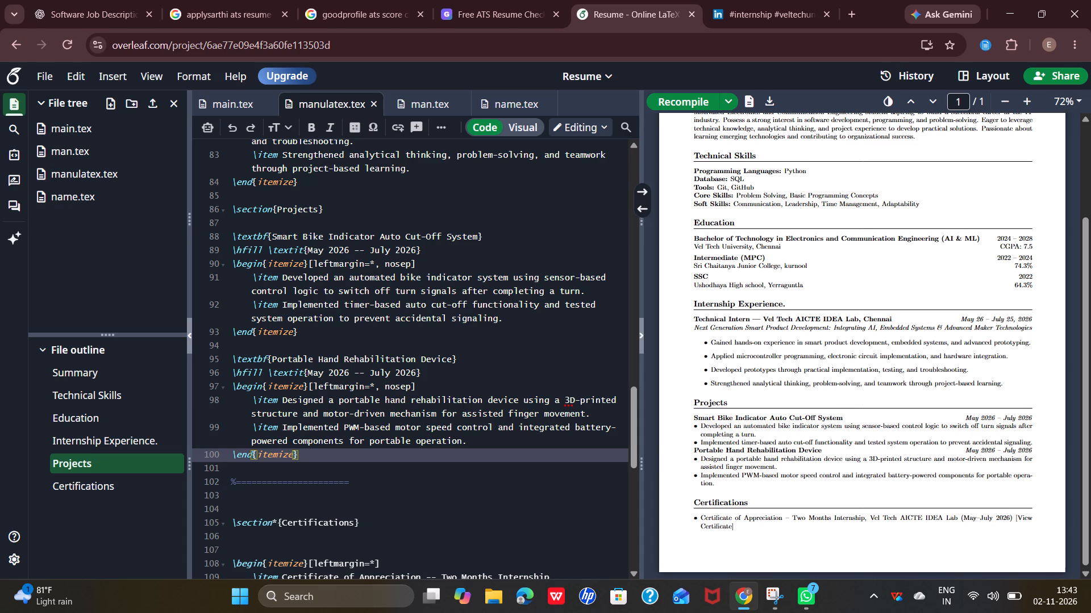
Recompile name.tex and main.tex in turn and look over each file's resume preview.
click(532, 98)
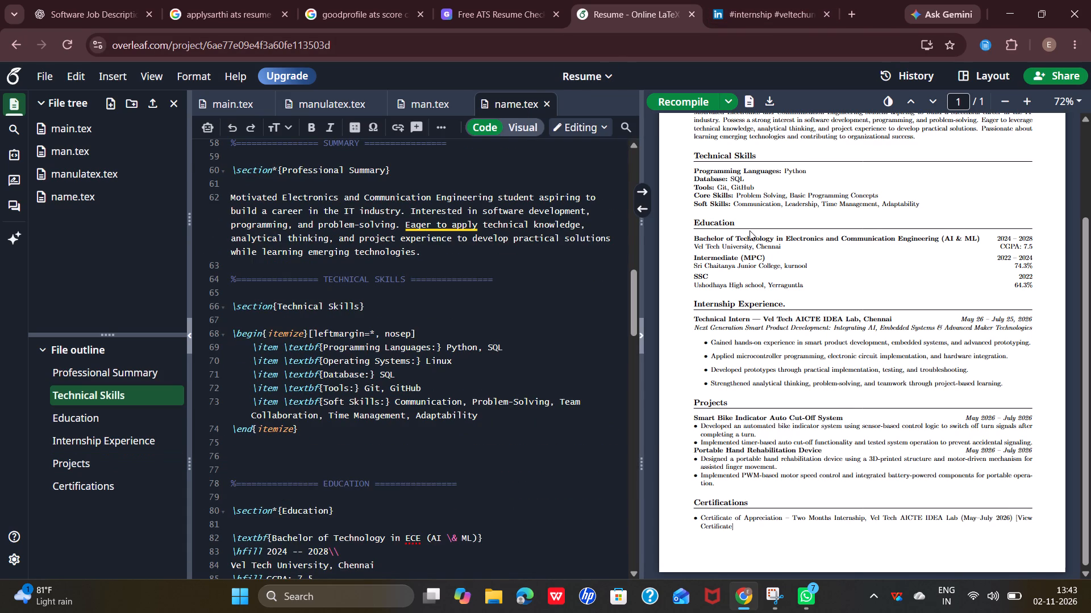
click(701, 103)
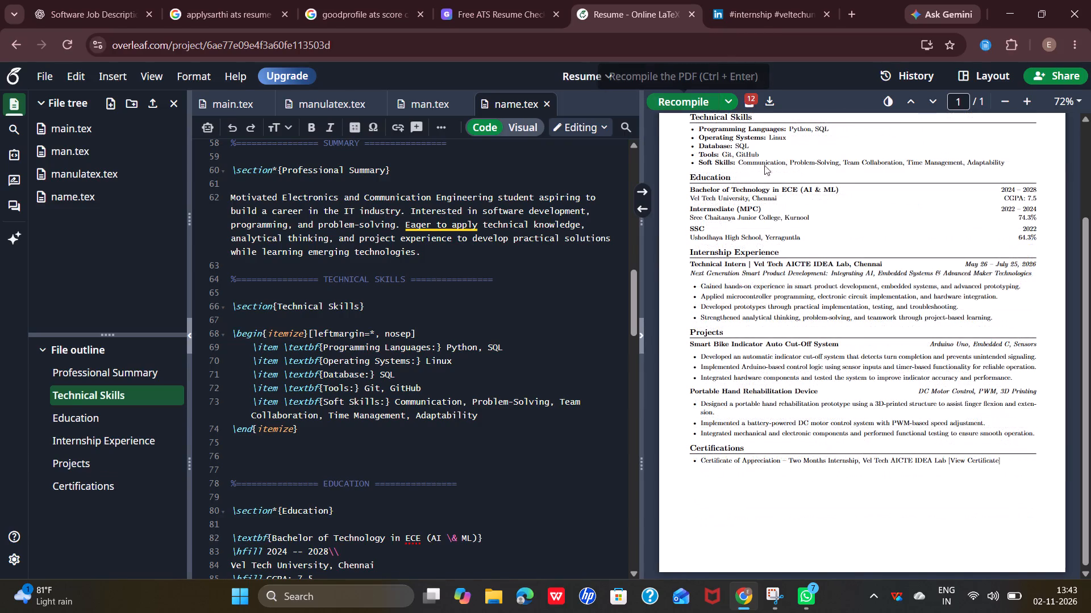
scroll(775, 204, up, 3)
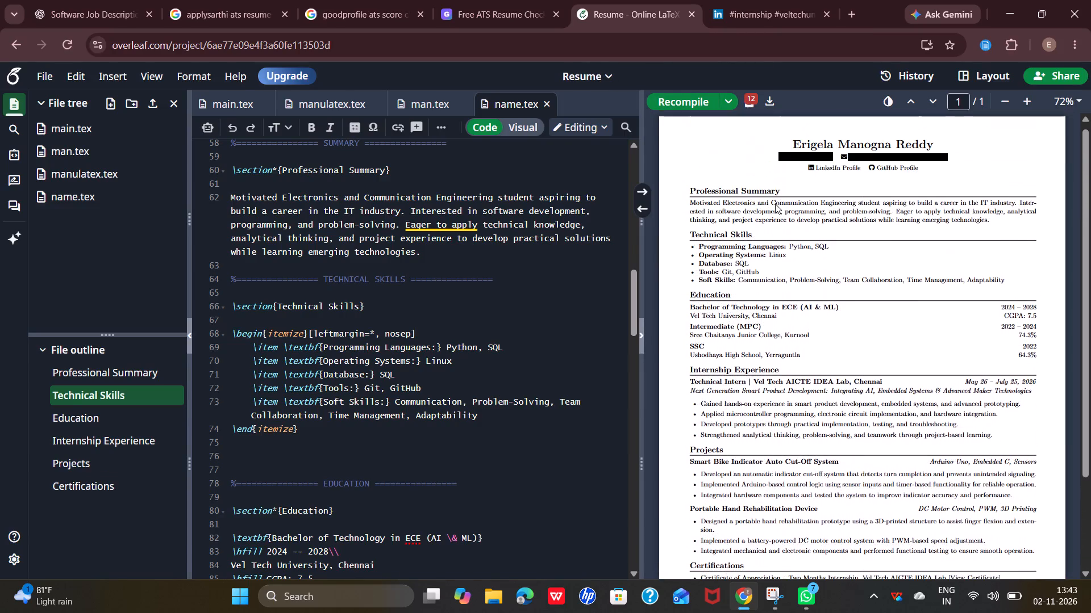
click(218, 104)
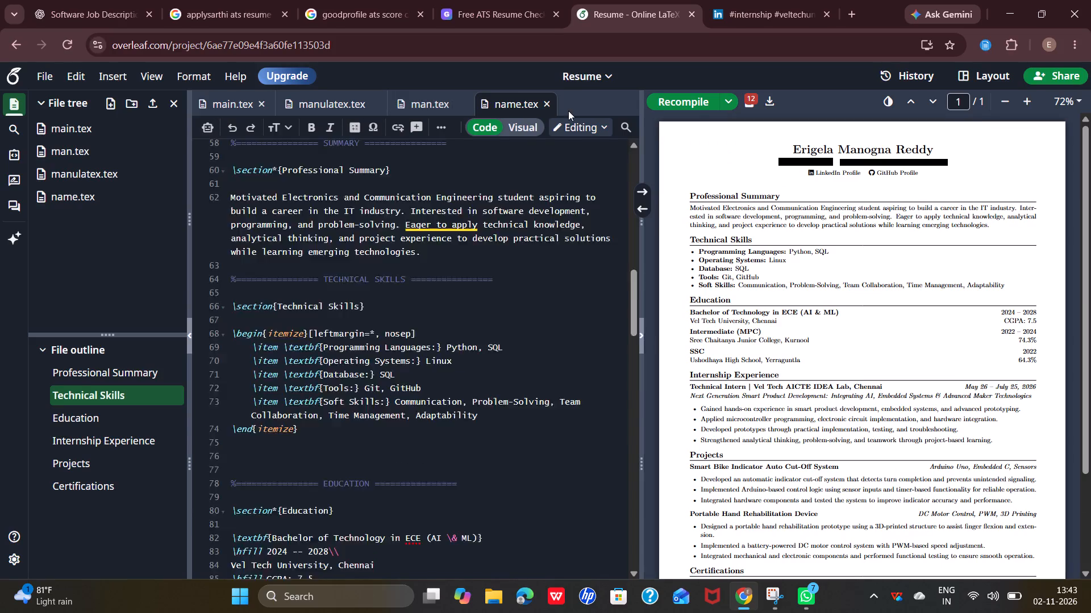
click(694, 108)
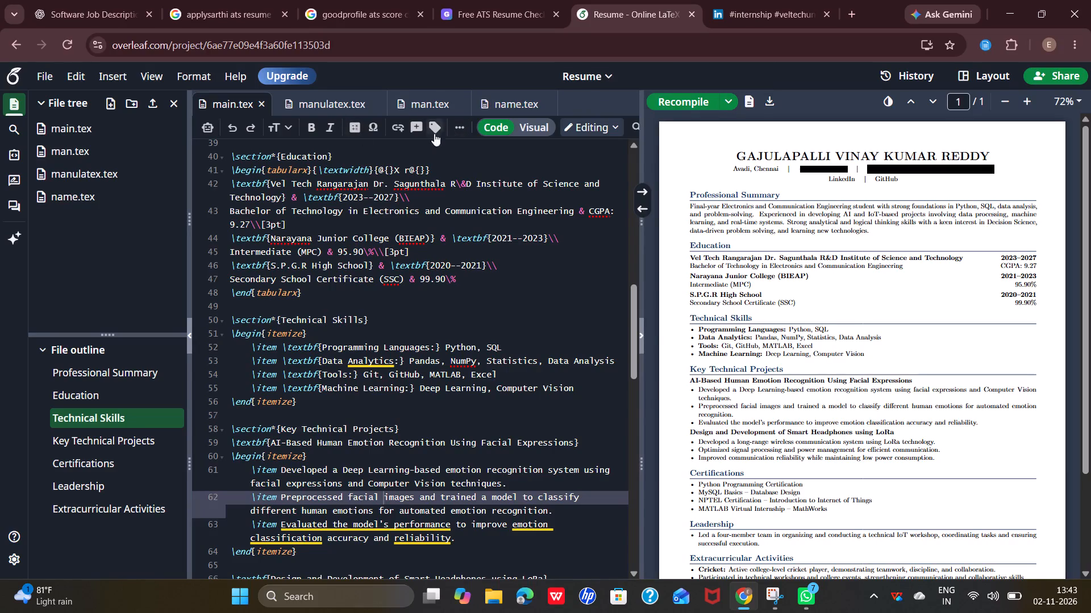
Recompile man.tex and go from the education entries in its preview to the matching source lines.
click(429, 103)
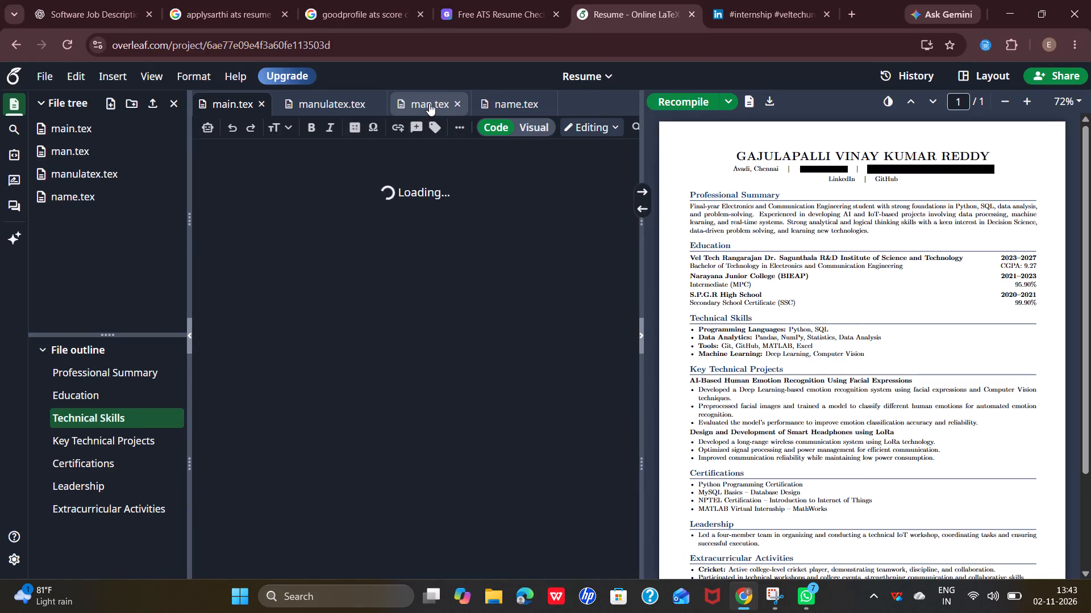
scroll(465, 289, down, 3)
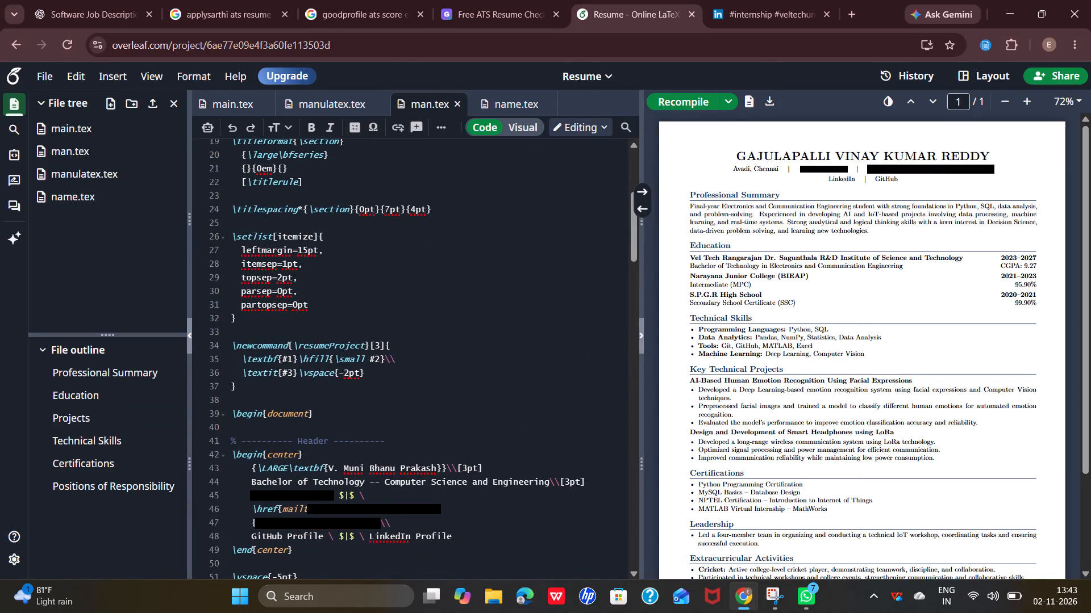
click(696, 109)
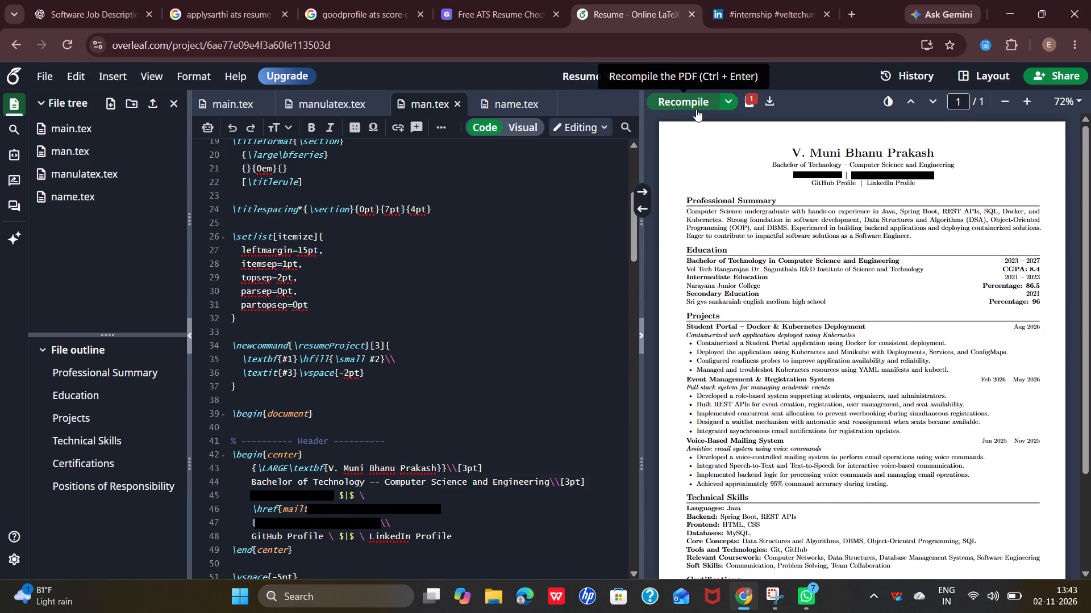
double_click(749, 296)
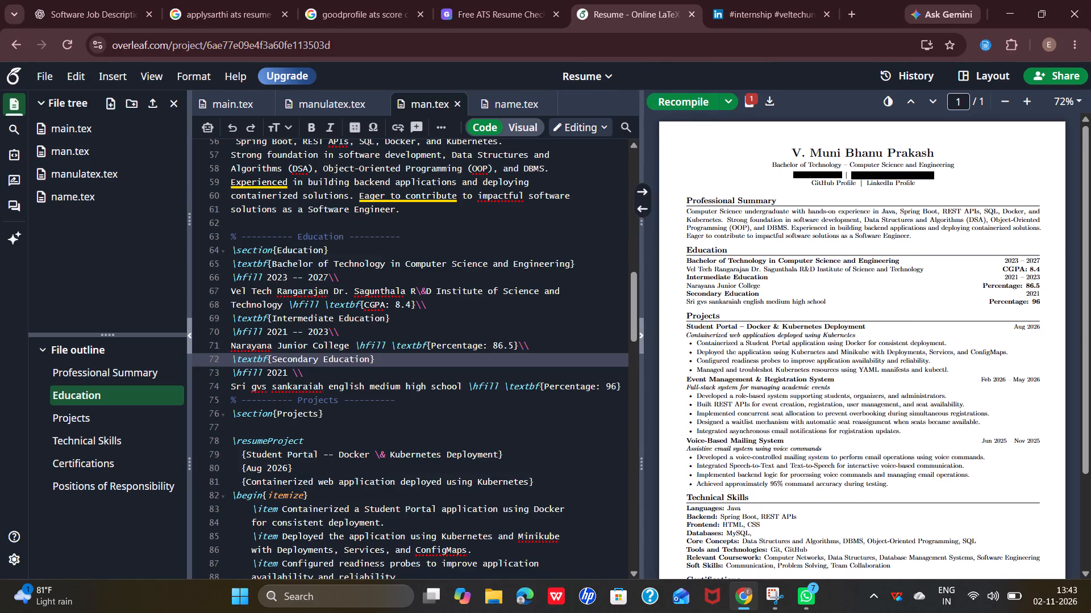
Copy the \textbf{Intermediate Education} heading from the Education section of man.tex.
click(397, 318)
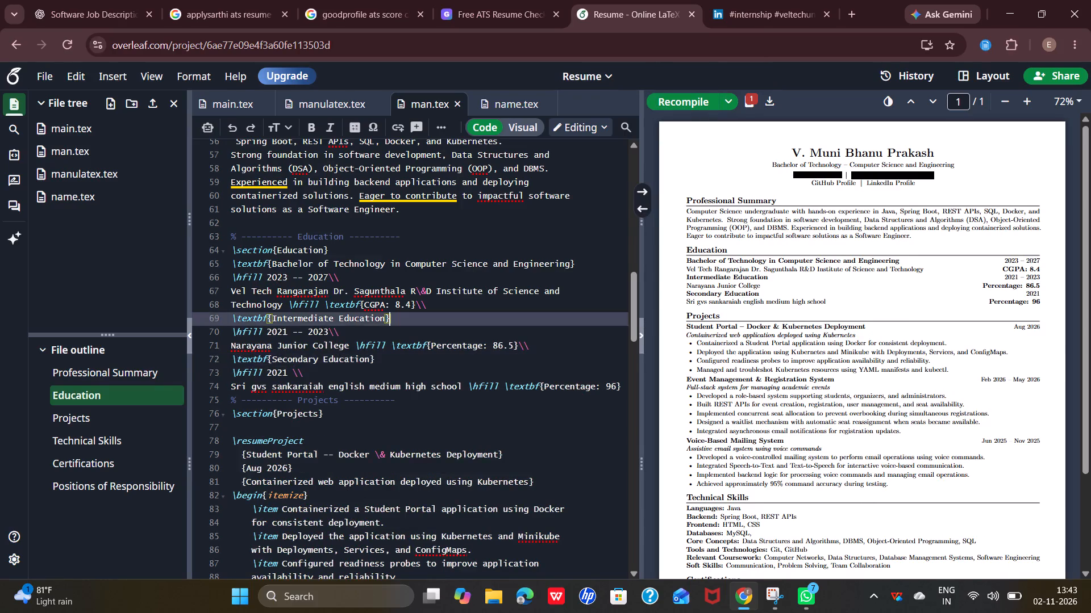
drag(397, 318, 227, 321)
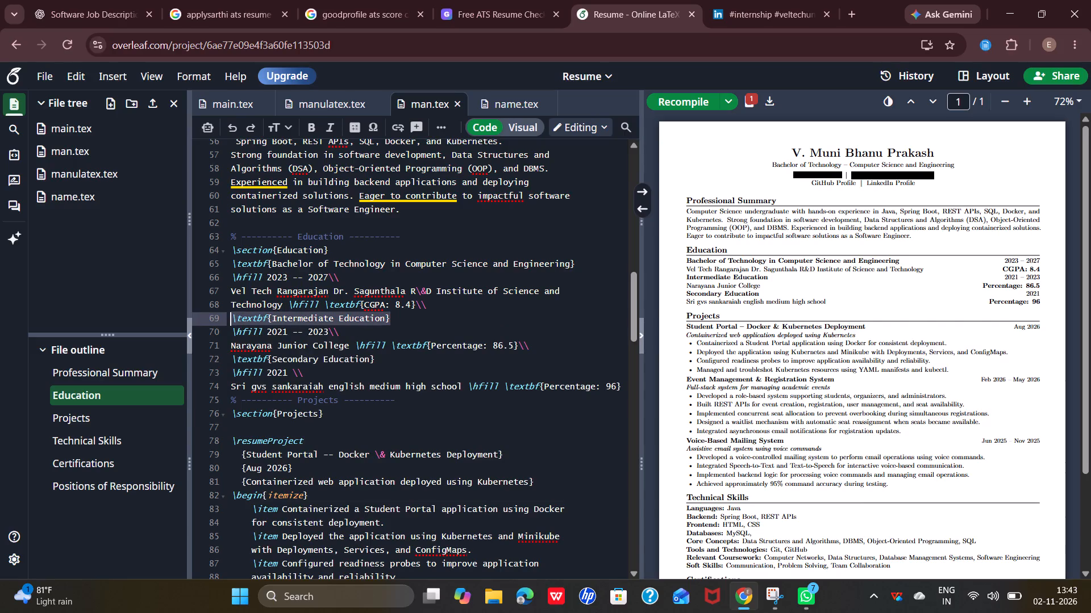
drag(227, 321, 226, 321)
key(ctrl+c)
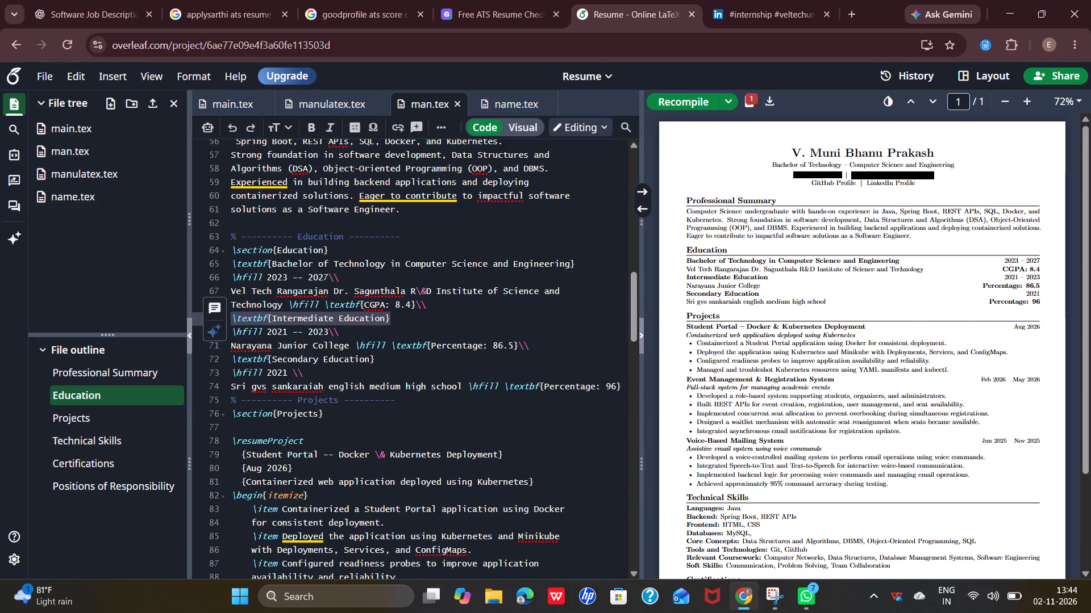
Copy the \textbf{Secondary Education} heading from the Education section of man.tex.
click(380, 362)
drag(380, 362, 231, 357)
key(ctrl+c)
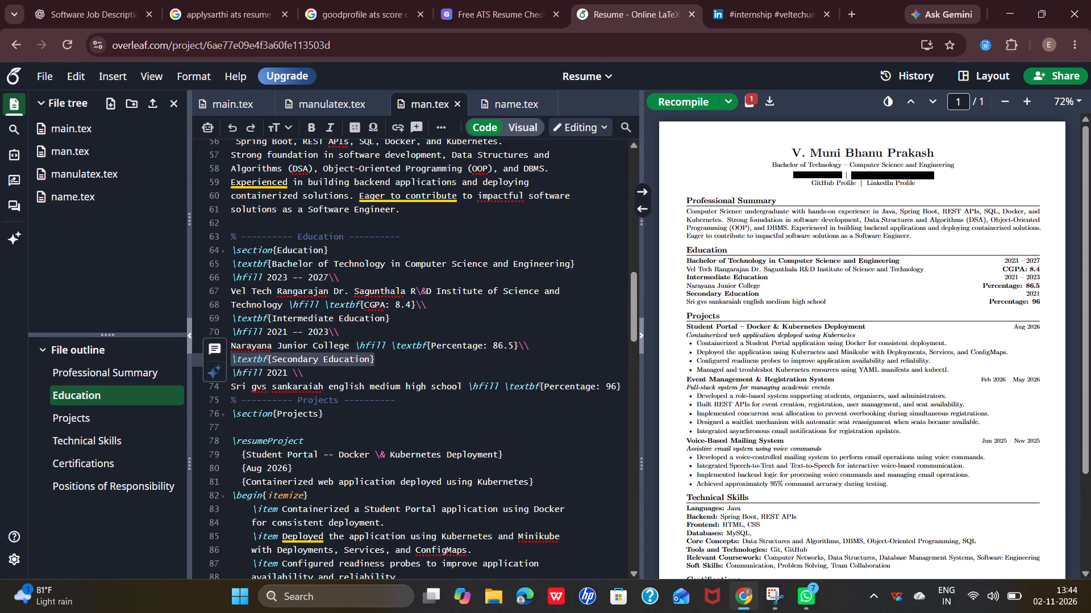
In manulatex.tex, replace the \textbf{SSC} education heading with the copied \textbf{Secondary Education} and recompile the resume.
click(330, 98)
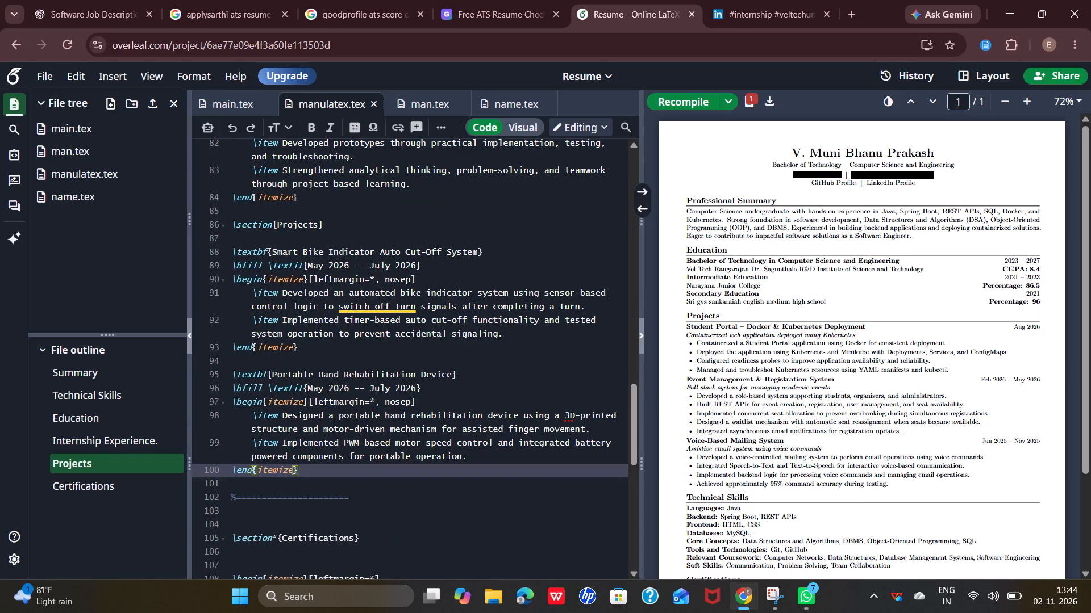
click(686, 100)
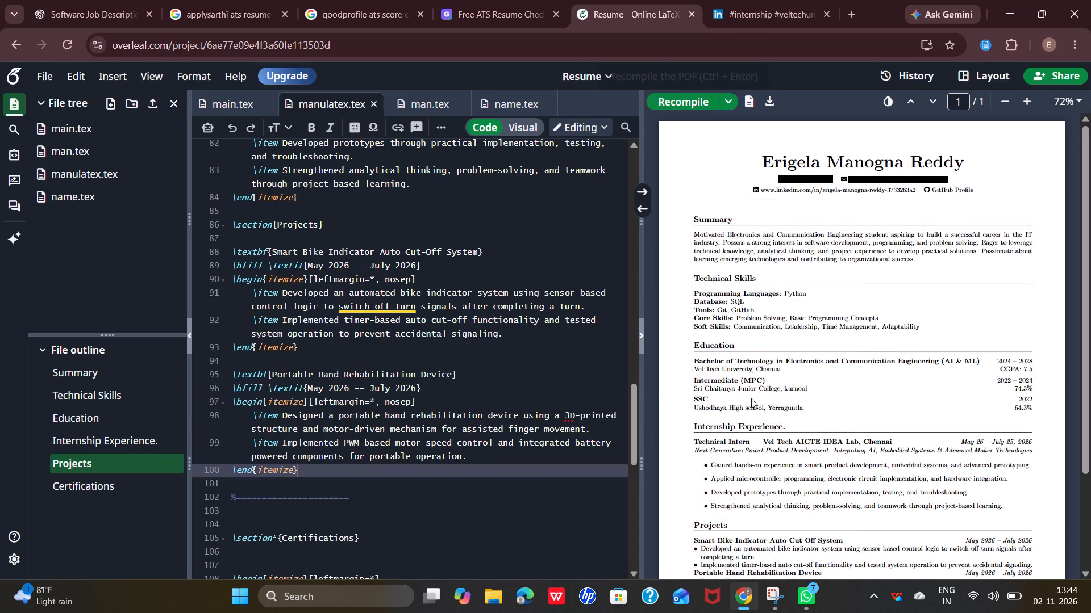
double_click(703, 403)
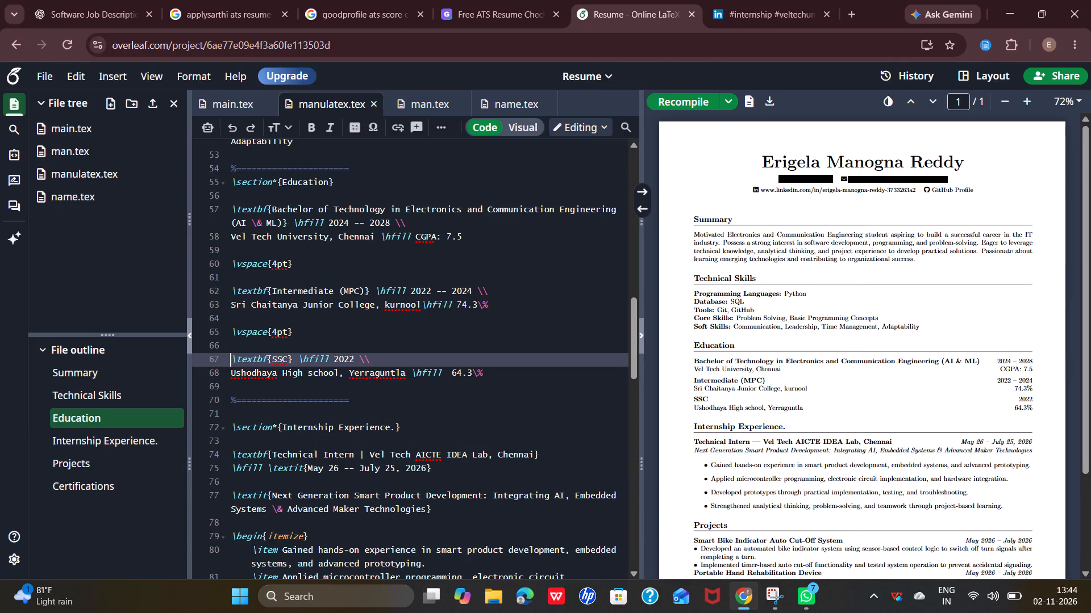
click(297, 359)
key(BackSpace)
key(BackSpace)
key(BackSpace)
key(BackSpace)
key(BackSpace)
key(BackSpace)
key(BackSpace)
key(BackSpace)
key(BackSpace)
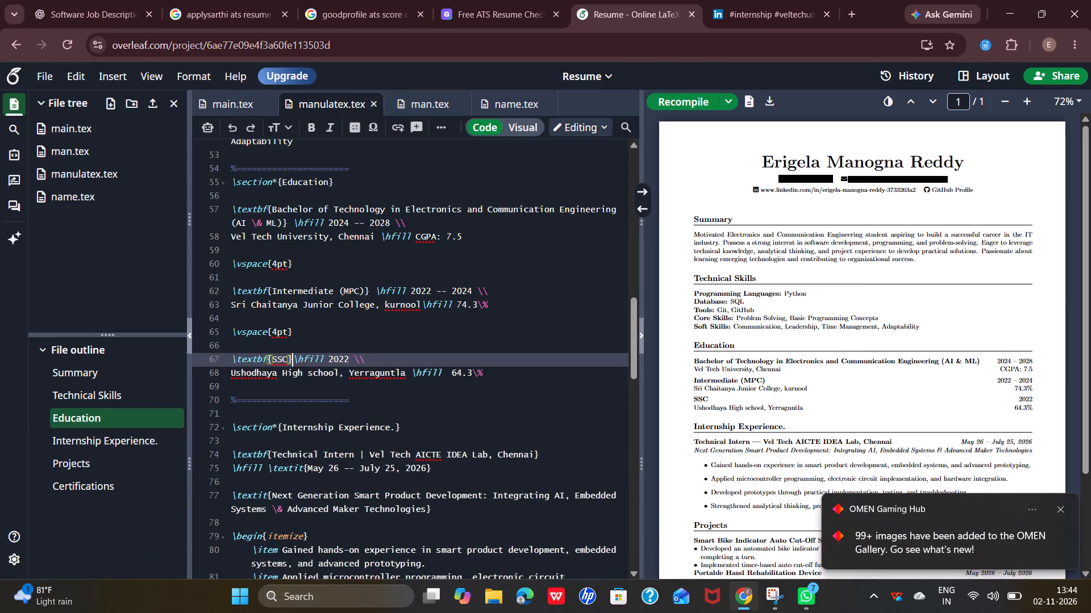
key(BackSpace)
key(BackSpace)
key(BackSpace)
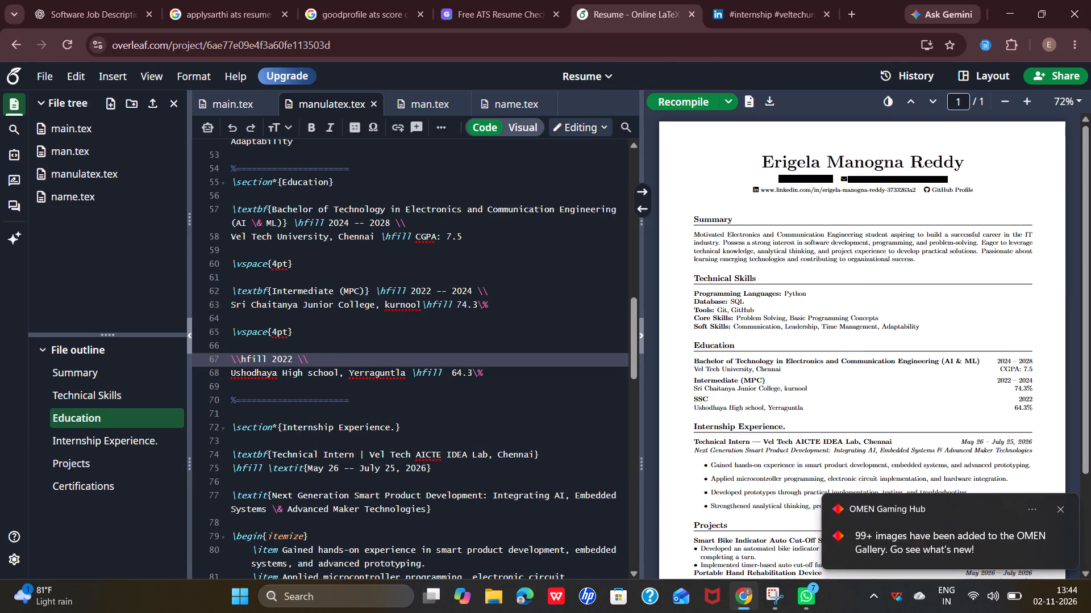
key(Left)
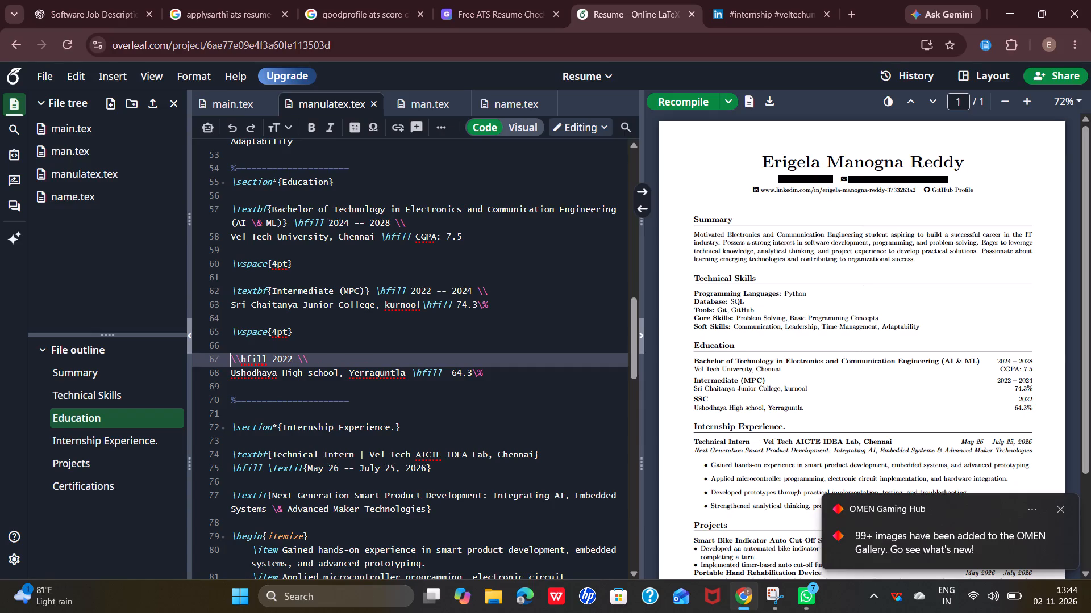
key(ctrl+v)
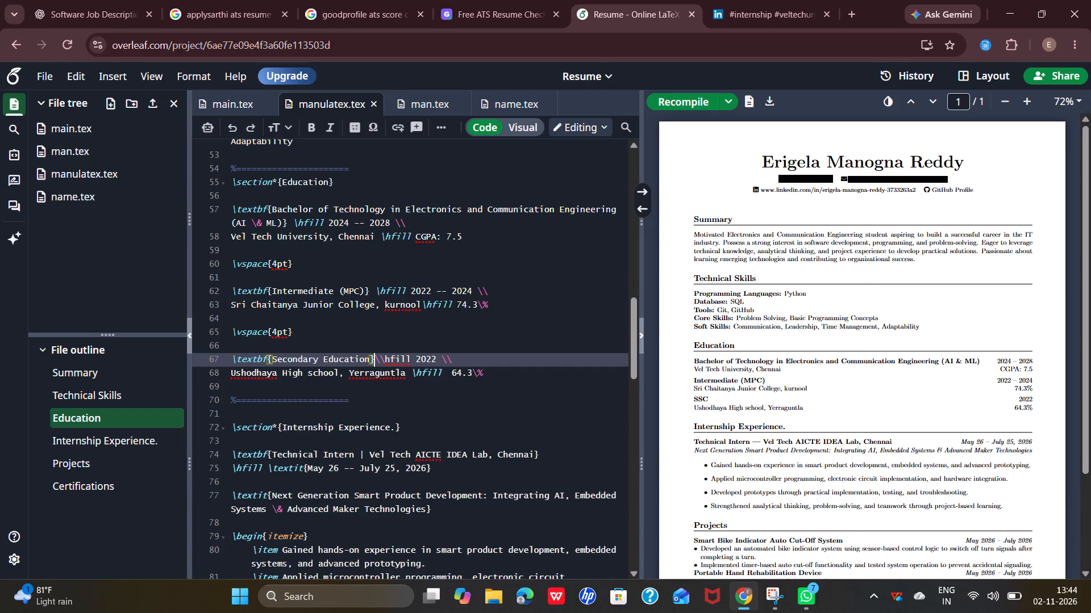
click(698, 103)
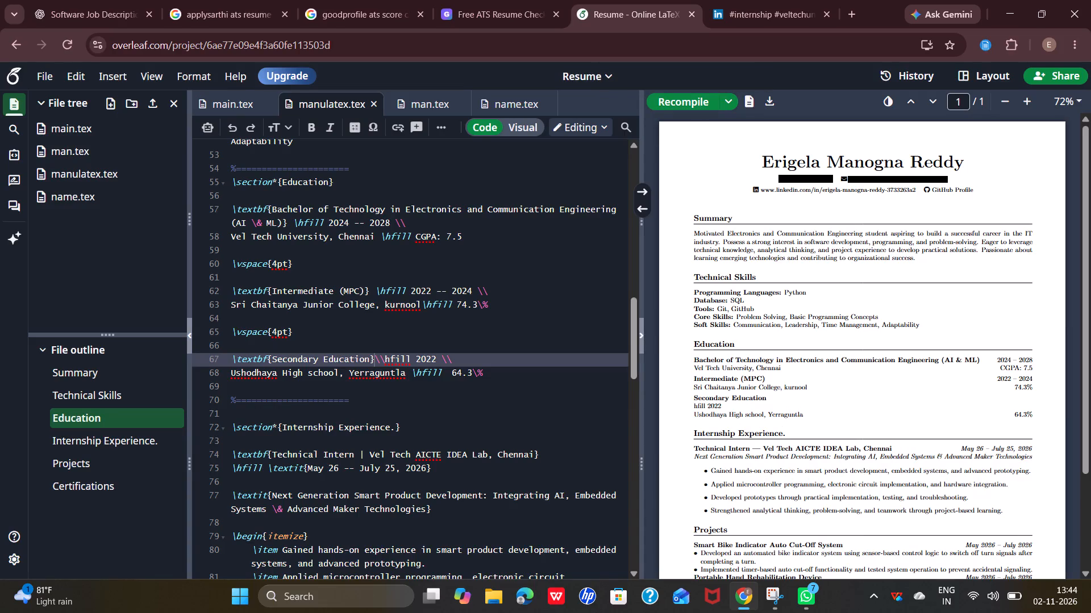
Replace the extra backslash before \hfill 2022 in the Secondary Education line with two spaces and recompile.
click(434, 360)
key(BackSpace)
key(2)
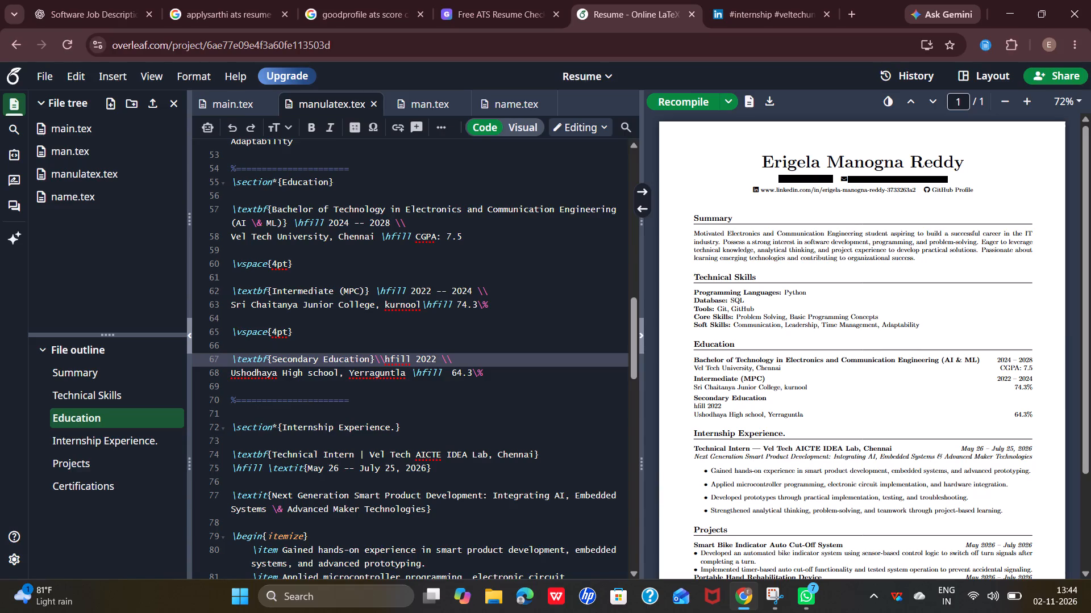
click(378, 362)
key(BackSpace)
key(space)
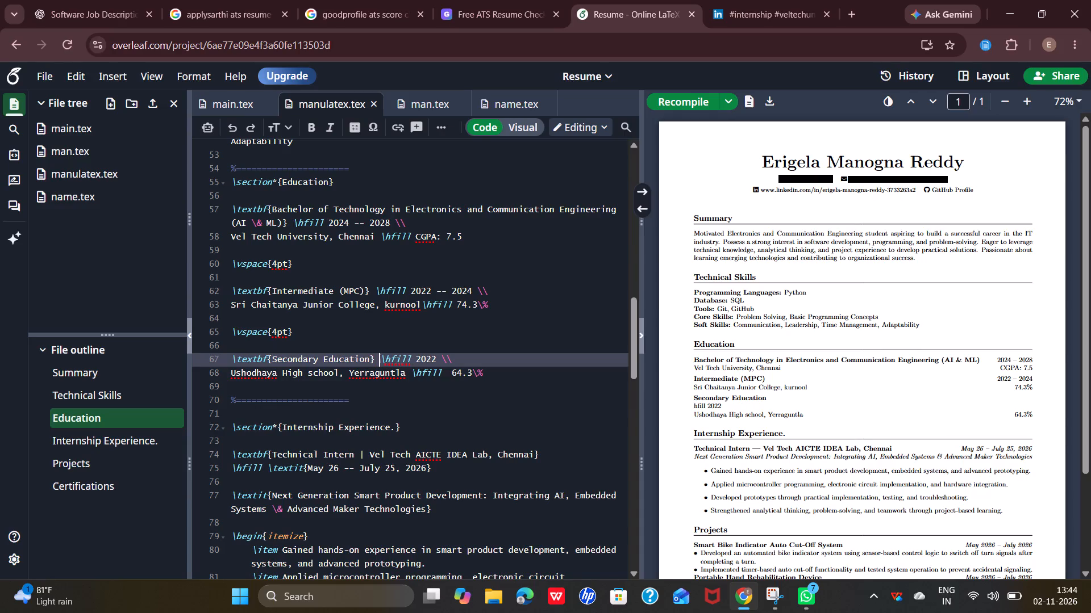
key(space)
click(680, 100)
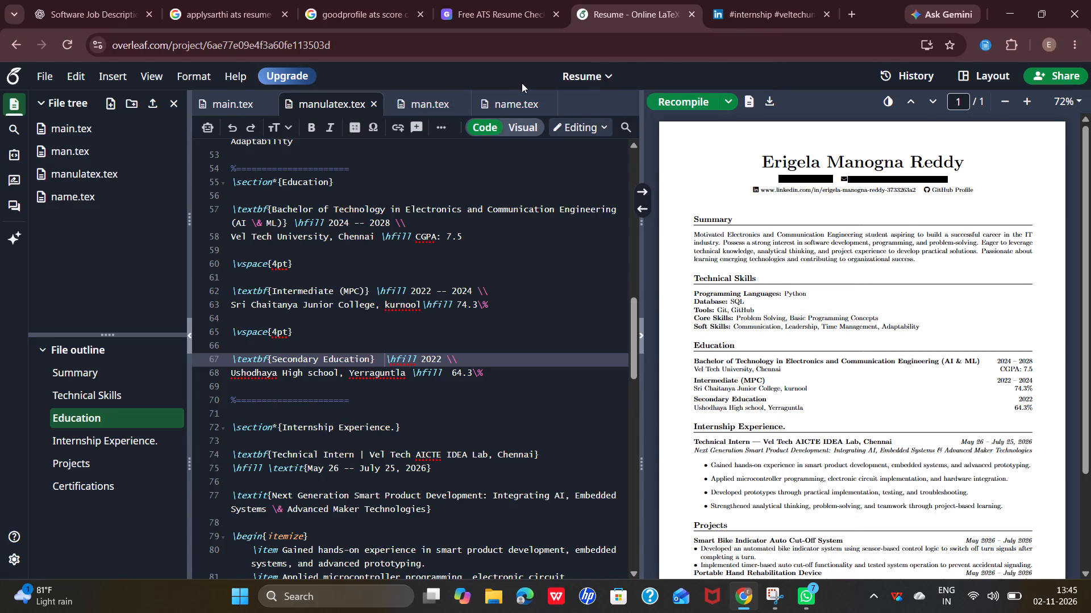
Recompile man.tex, main.tex and manulatex.tex in turn and compare how their education entries are written and laid out.
click(442, 99)
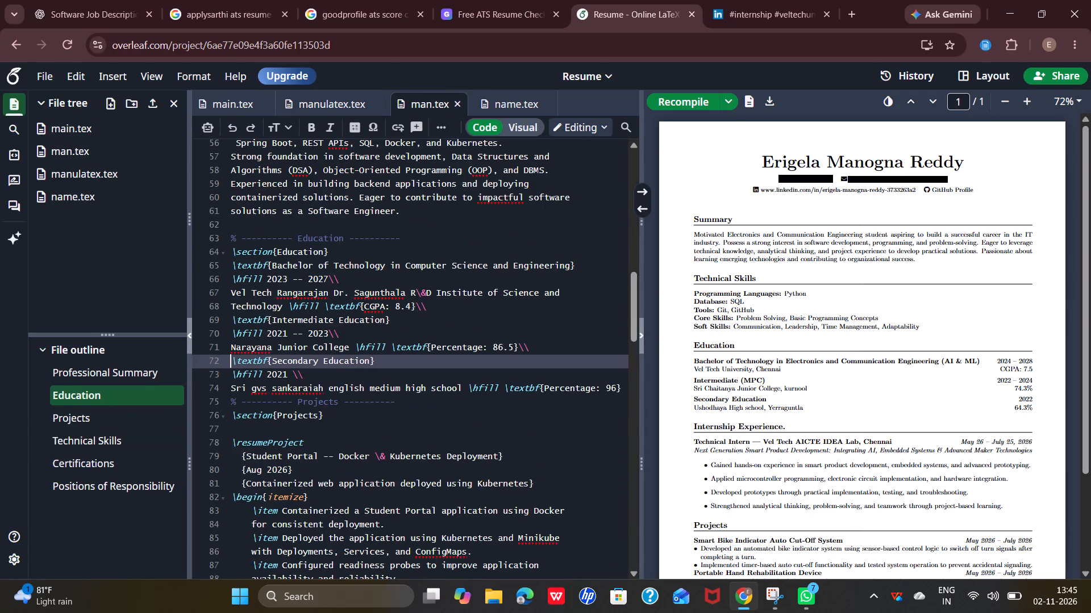
scroll(411, 237, up, 8)
scroll(411, 237, down, 1)
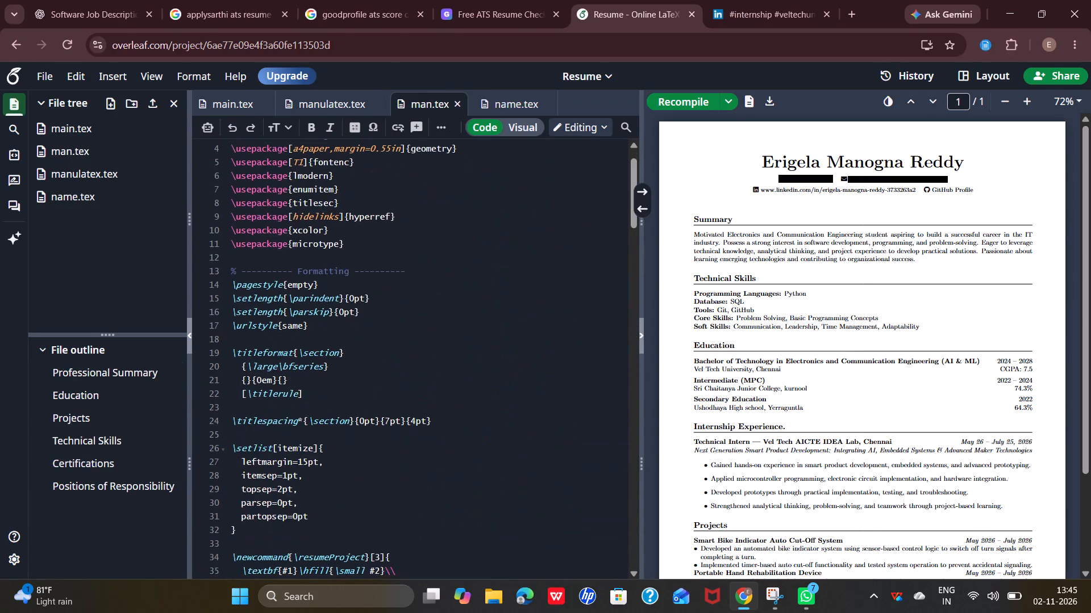
click(711, 105)
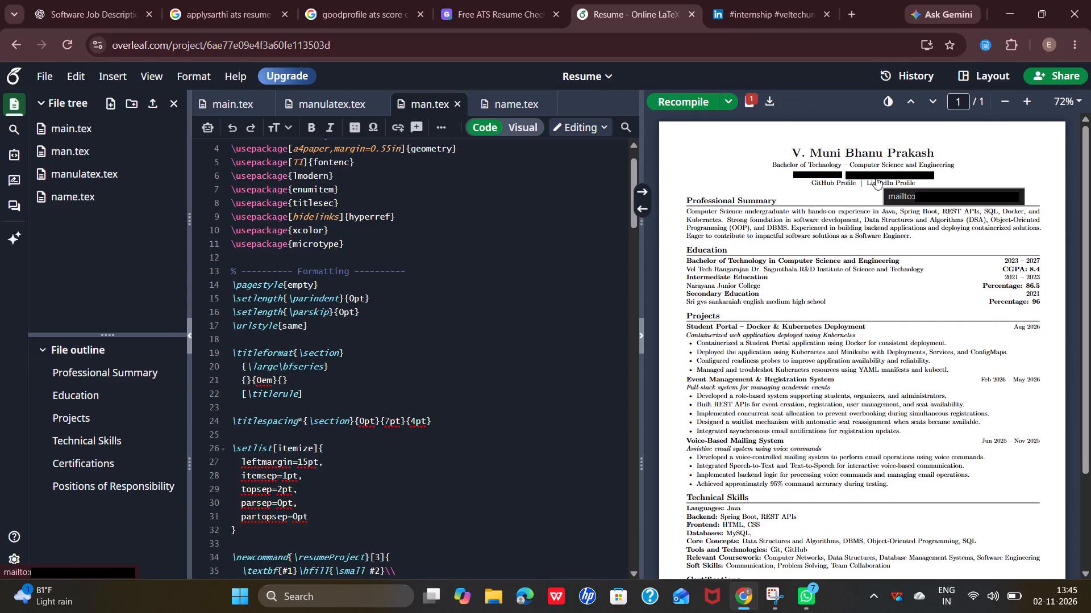
double_click(796, 274)
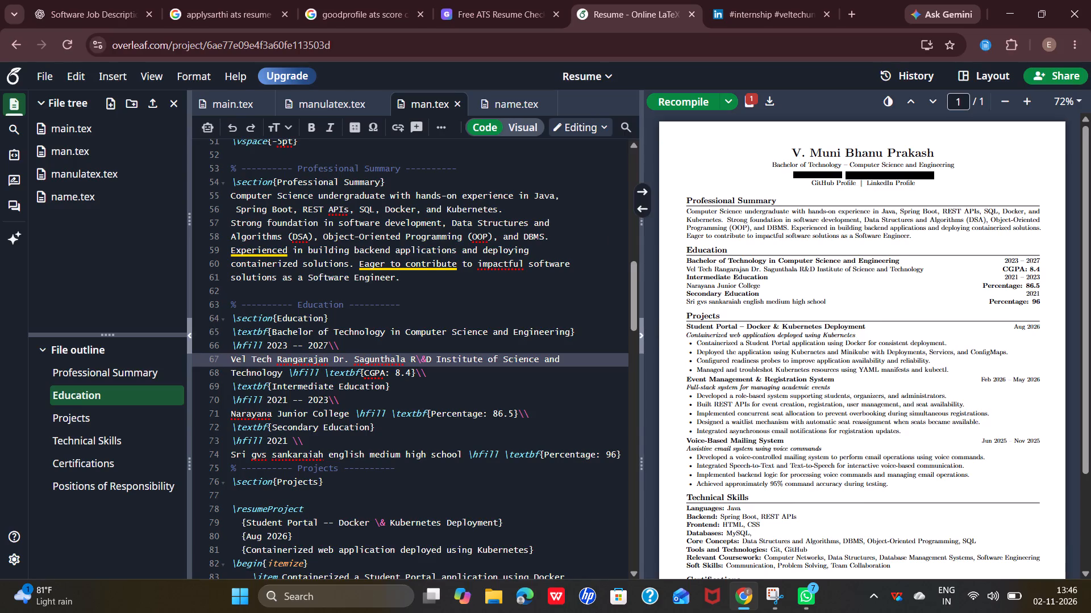
click(351, 96)
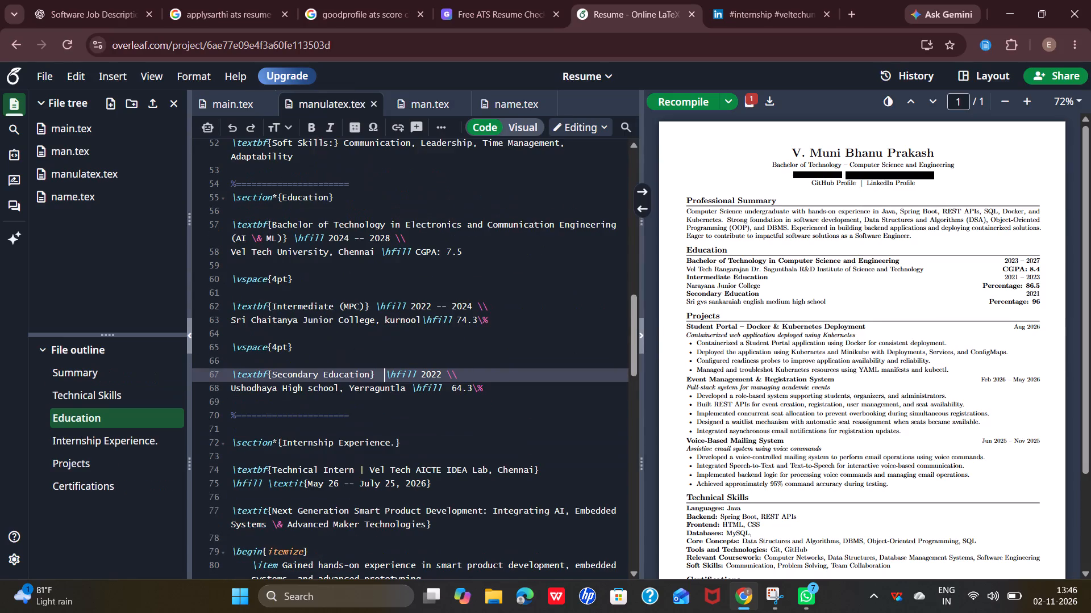
scroll(550, 260, up, 1)
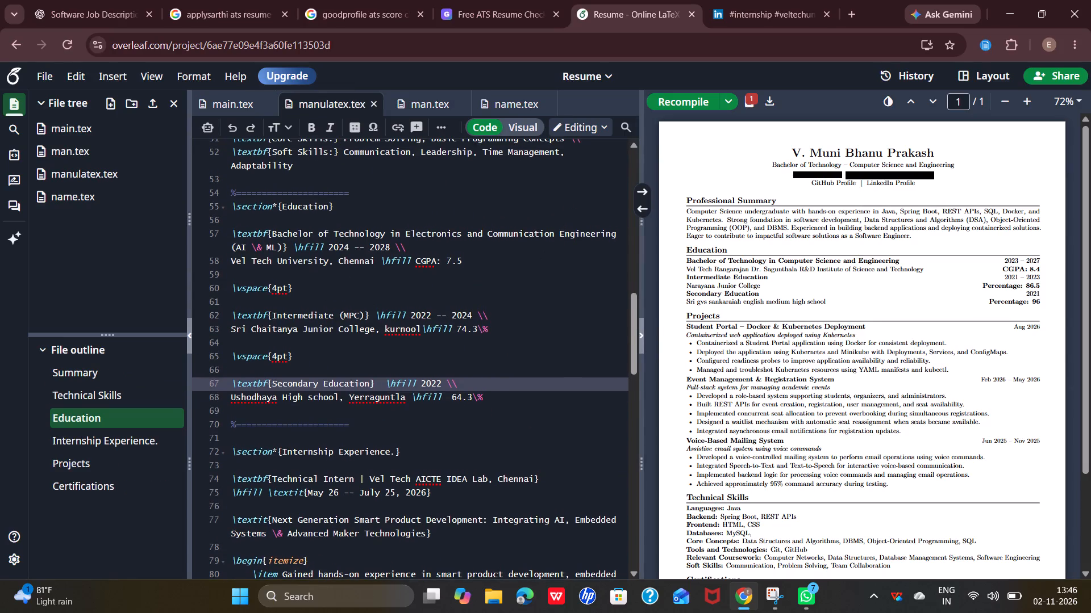
scroll(550, 260, up, 1)
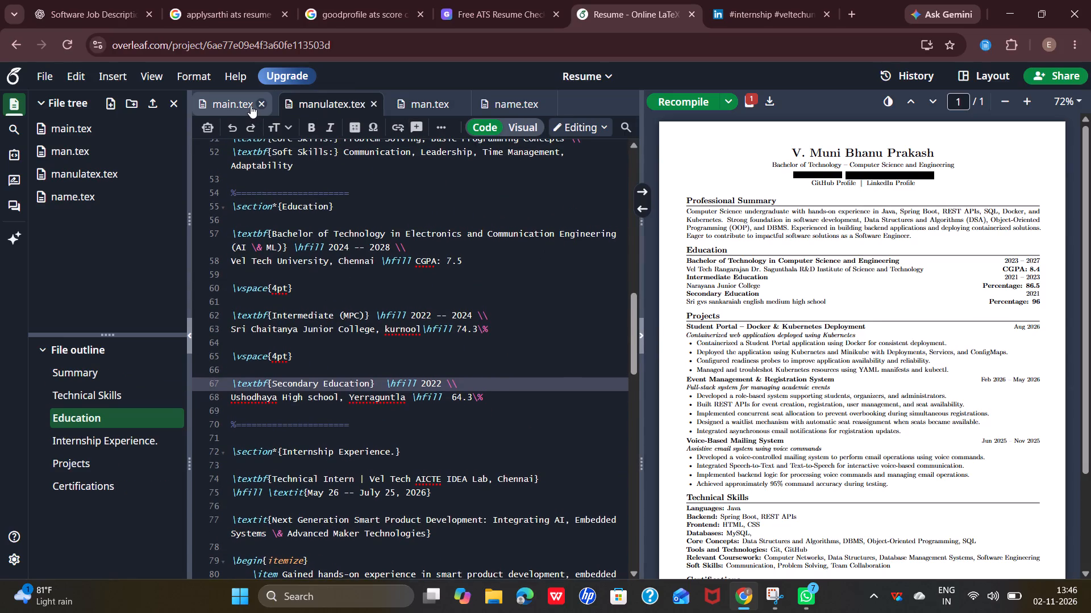
click(251, 106)
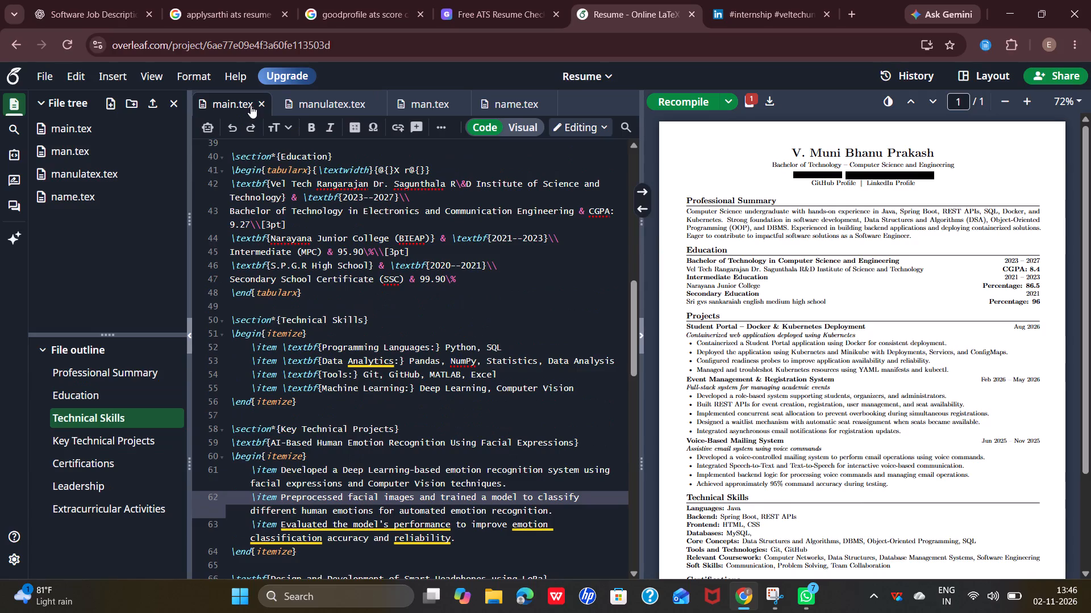
click(671, 107)
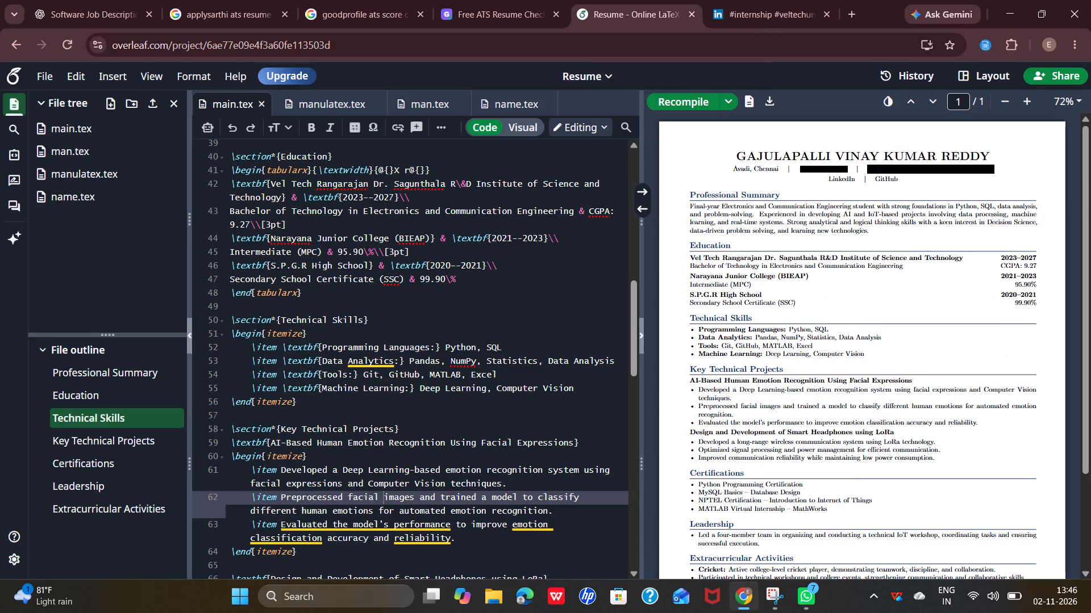
click(359, 110)
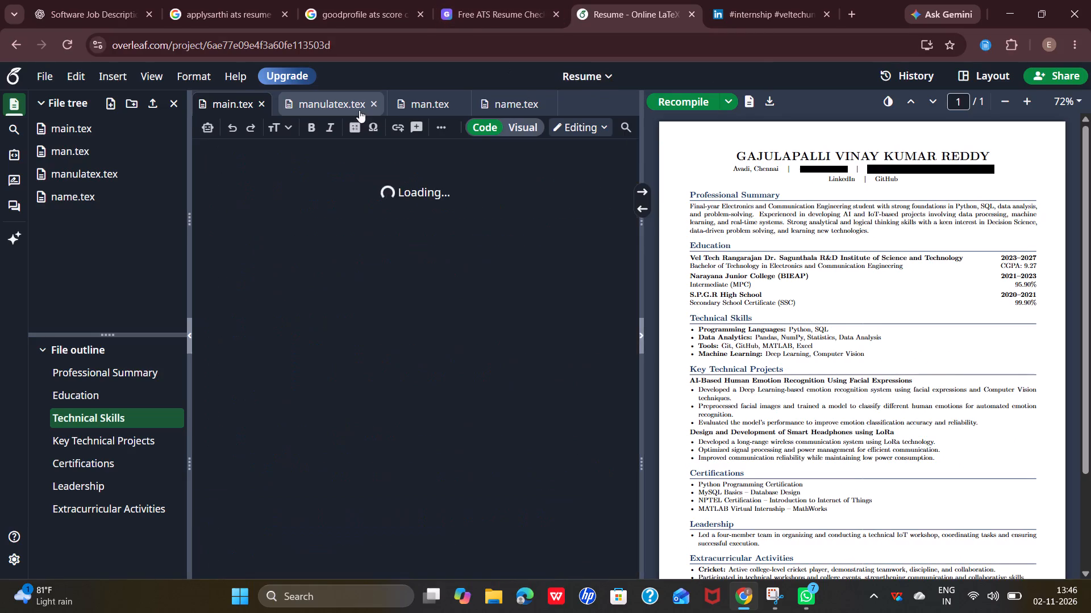
click(693, 107)
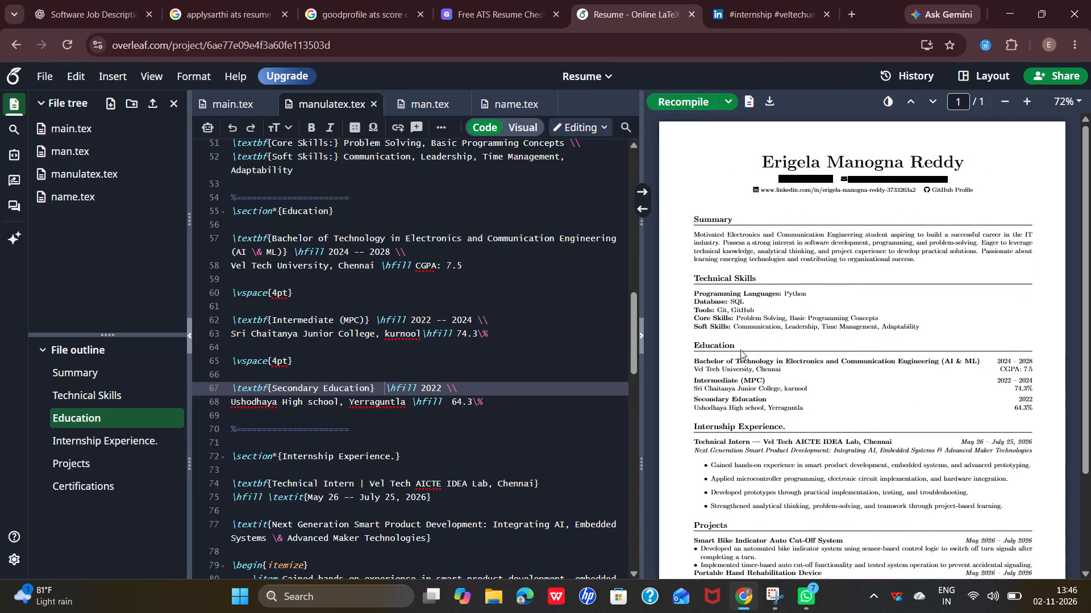
Go to the Intermediate (MPC) entry in the manulatex.tex source and delete the word Intermediate from its heading.
double_click(740, 394)
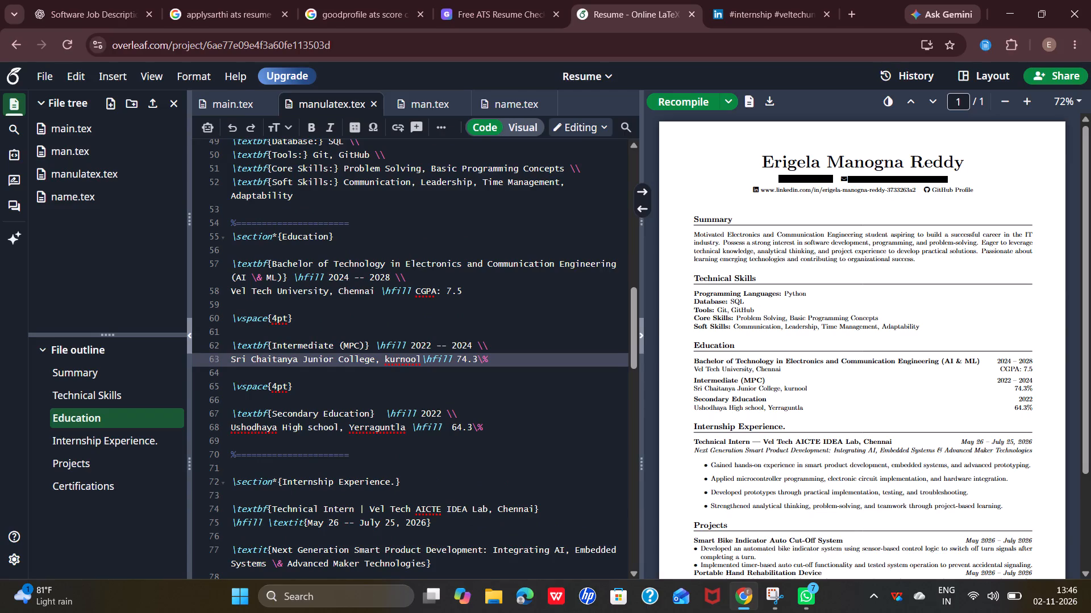
click(332, 342)
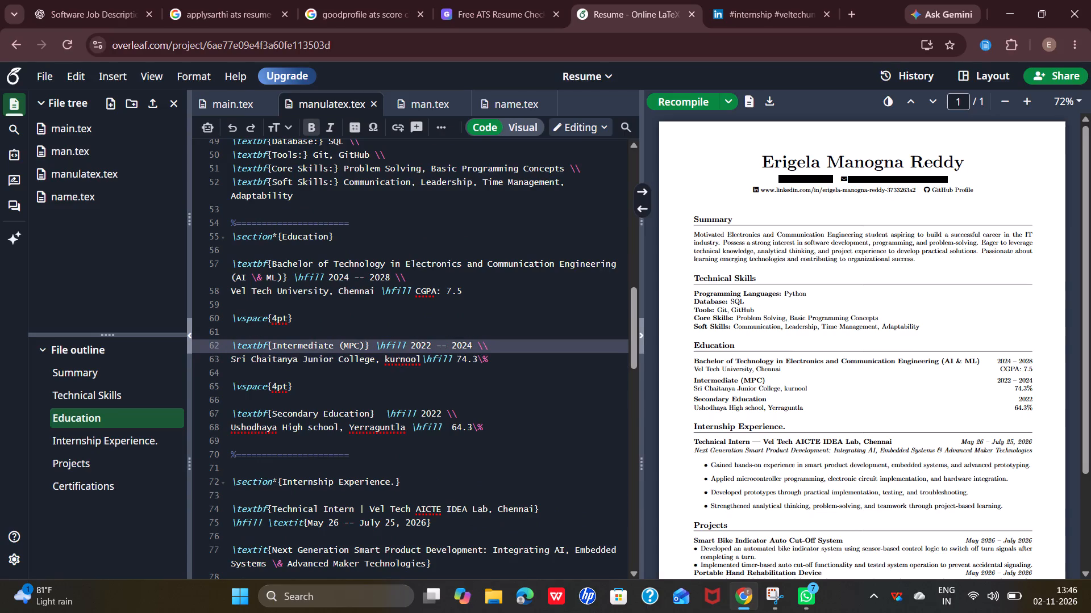
key(BackSpace)
key(BackSpace)
key(BackSpace)
key(BackSpace)
key(BackSpace)
key(BackSpace)
key(BackSpace)
key(BackSpace)
key(BackSpace)
key(BackSpace)
key(BackSpace)
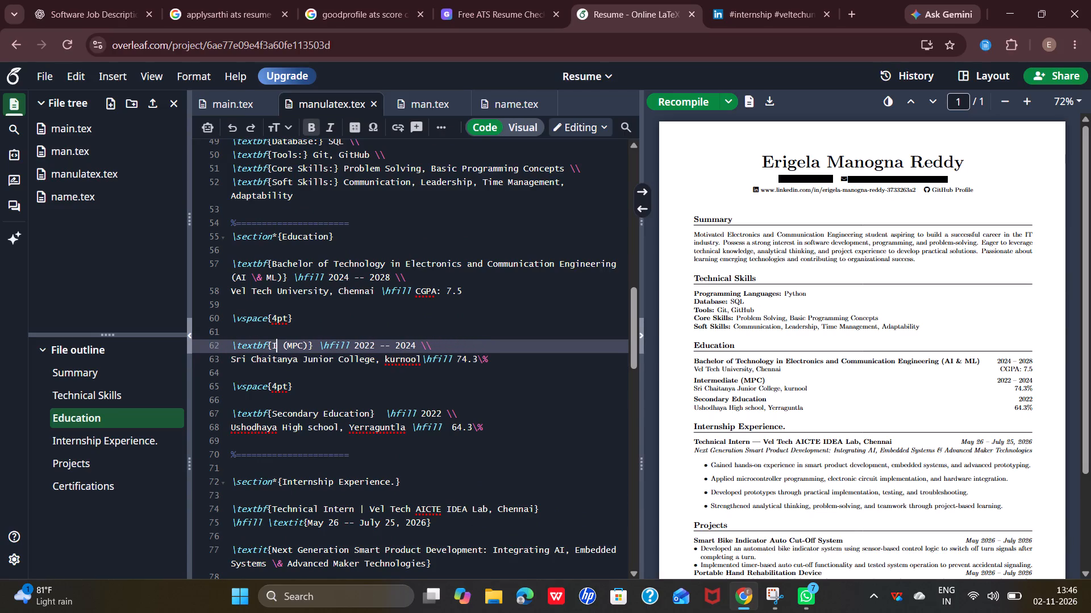
key(BackSpace)
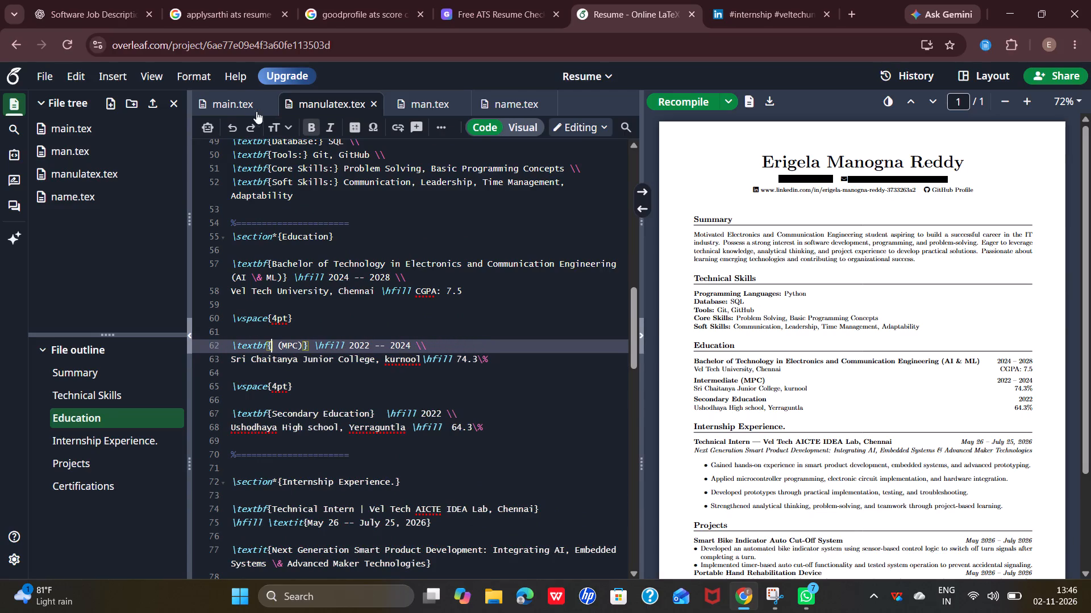
Undo the recent education heading edits in manulatex.tex back to Intermediate (MPC) and SSC, and recompile the resume.
click(231, 127)
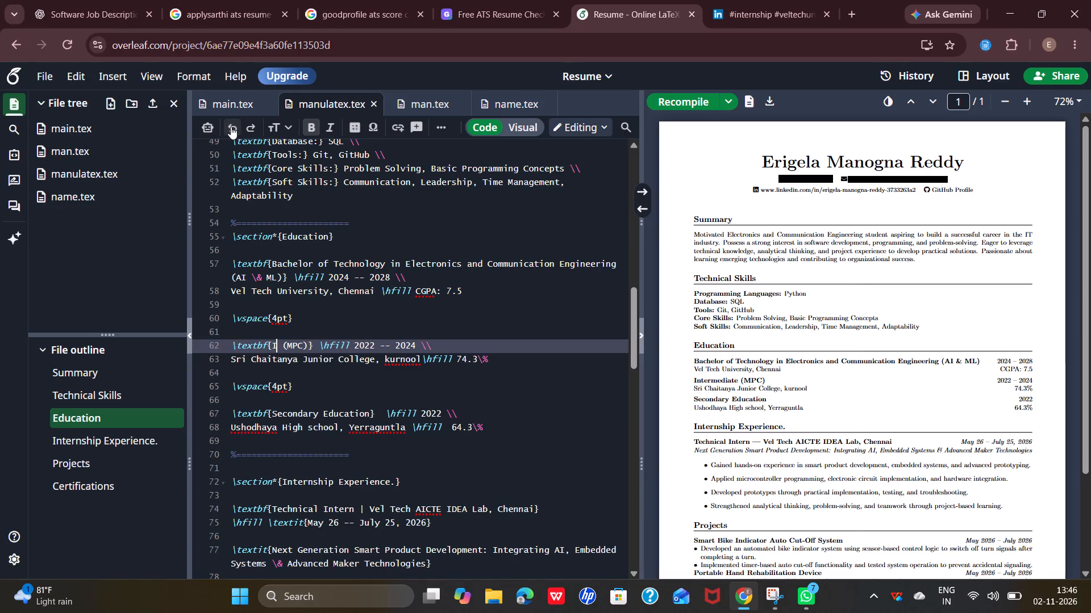
click(231, 127)
click(231, 127)
click(231, 127)
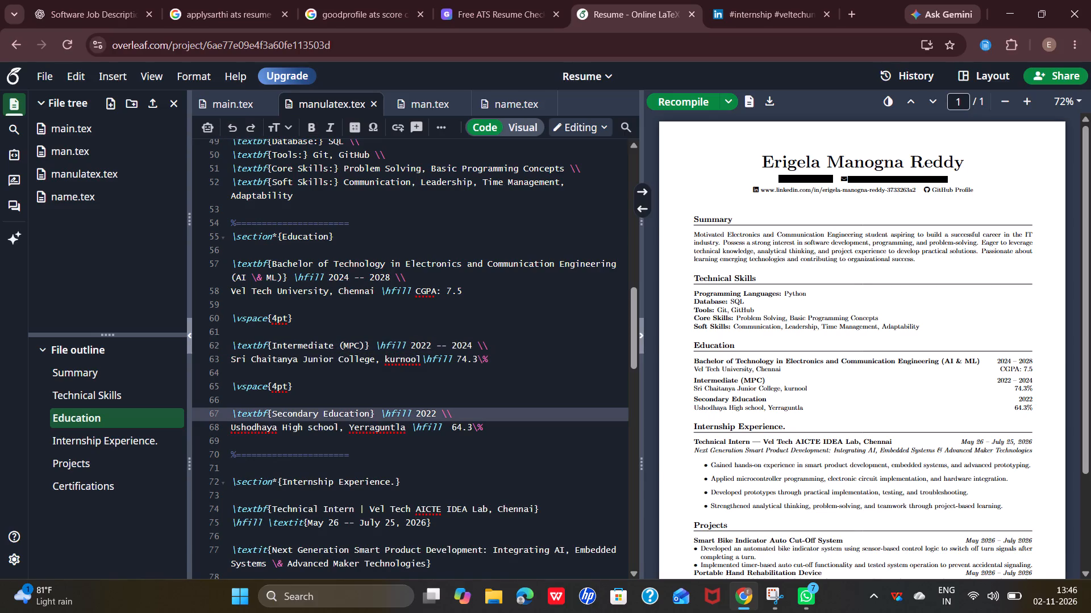
click(237, 128)
click(237, 128)
click(237, 128)
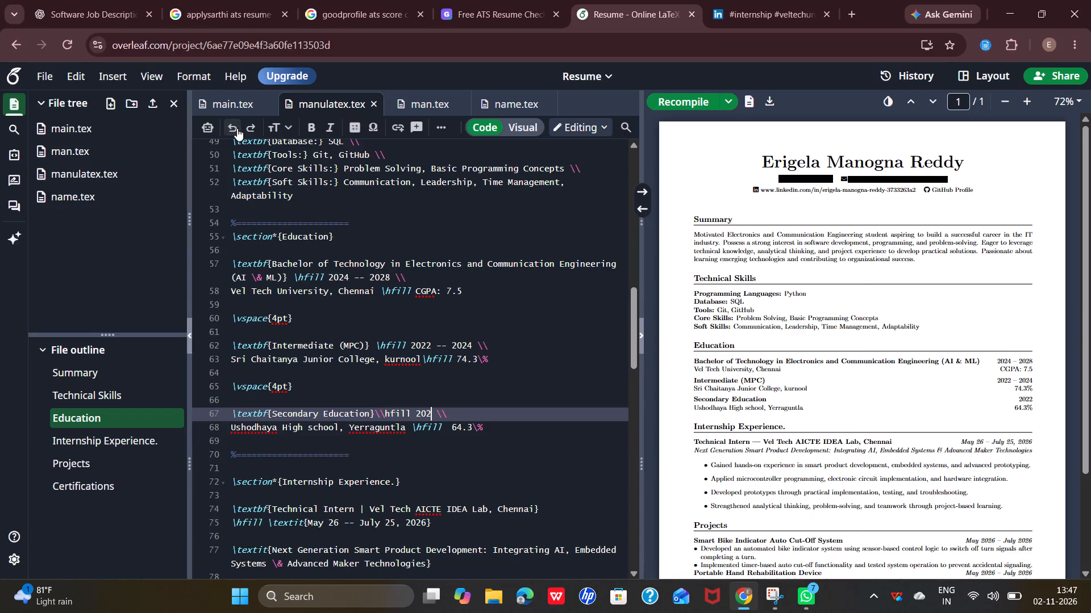
click(237, 128)
click(237, 128)
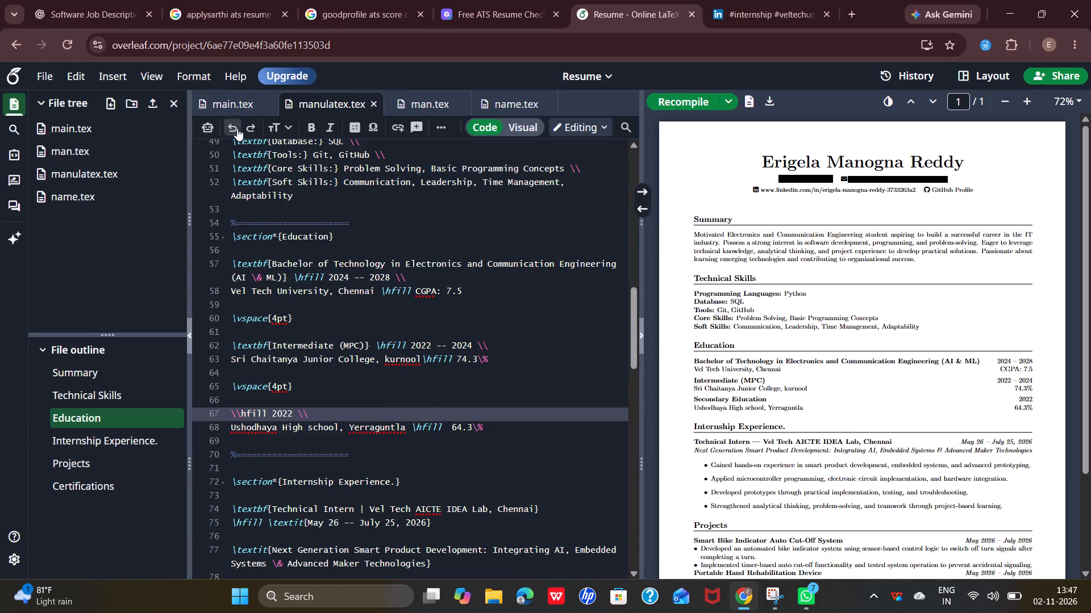
click(237, 128)
click(237, 128)
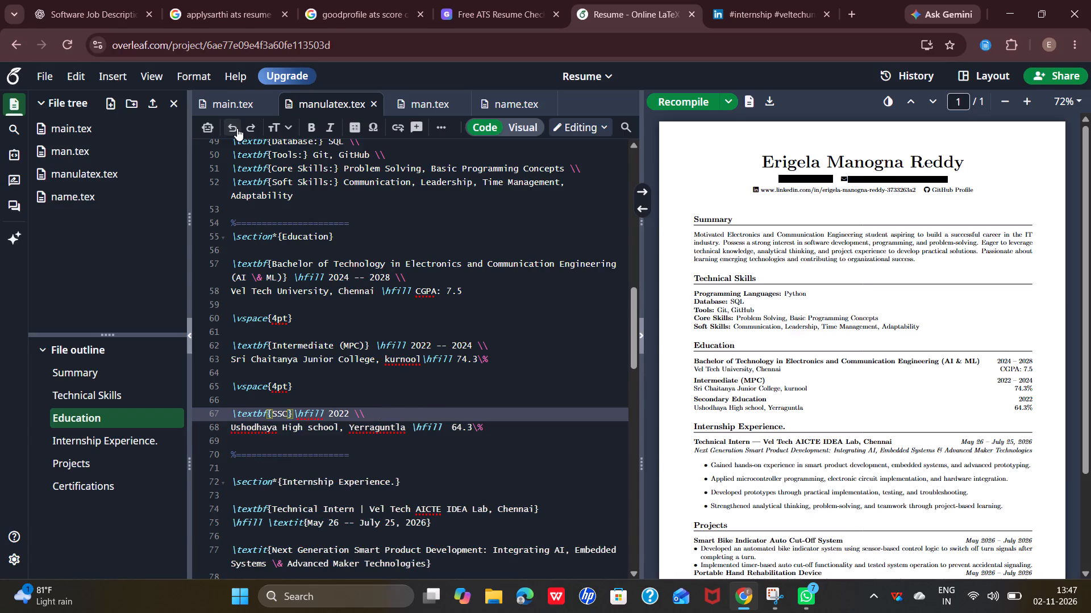
click(669, 102)
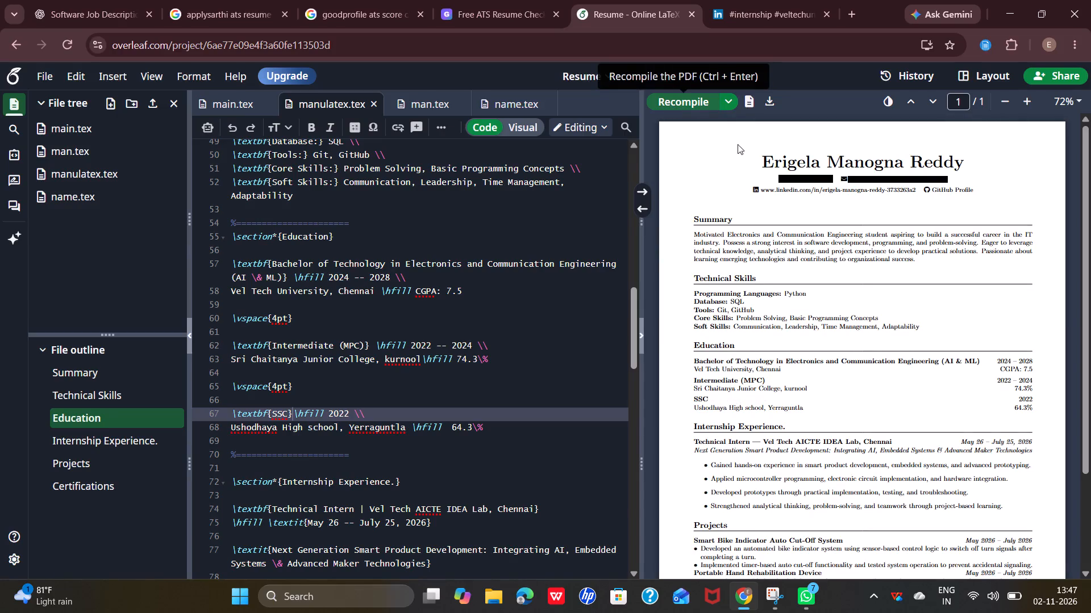
Check the rest of the compiled resume page and download it as a PDF.
scroll(872, 220, down, 1)
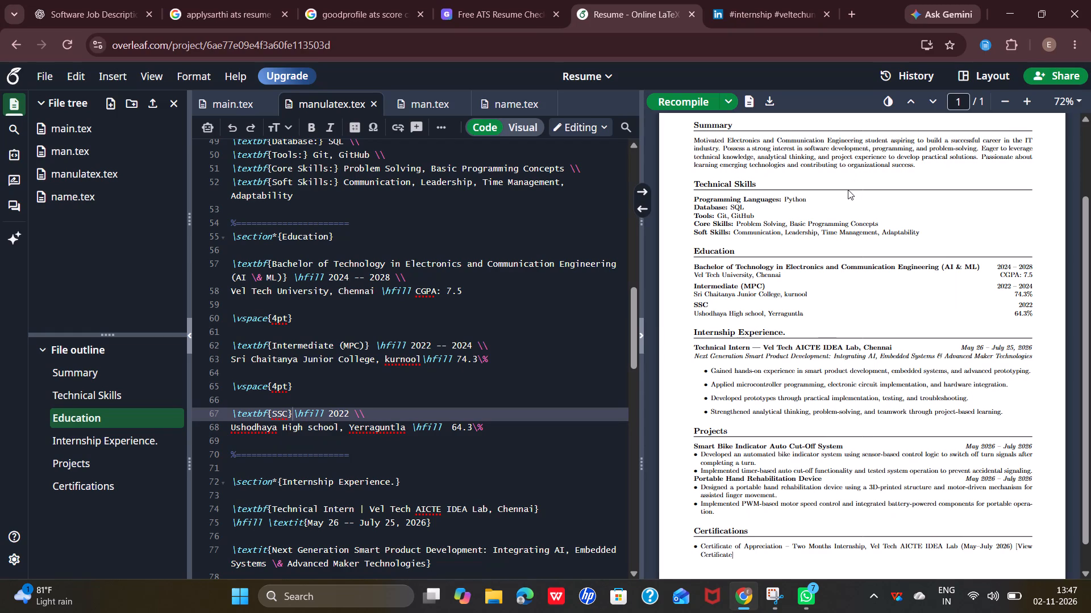
click(770, 96)
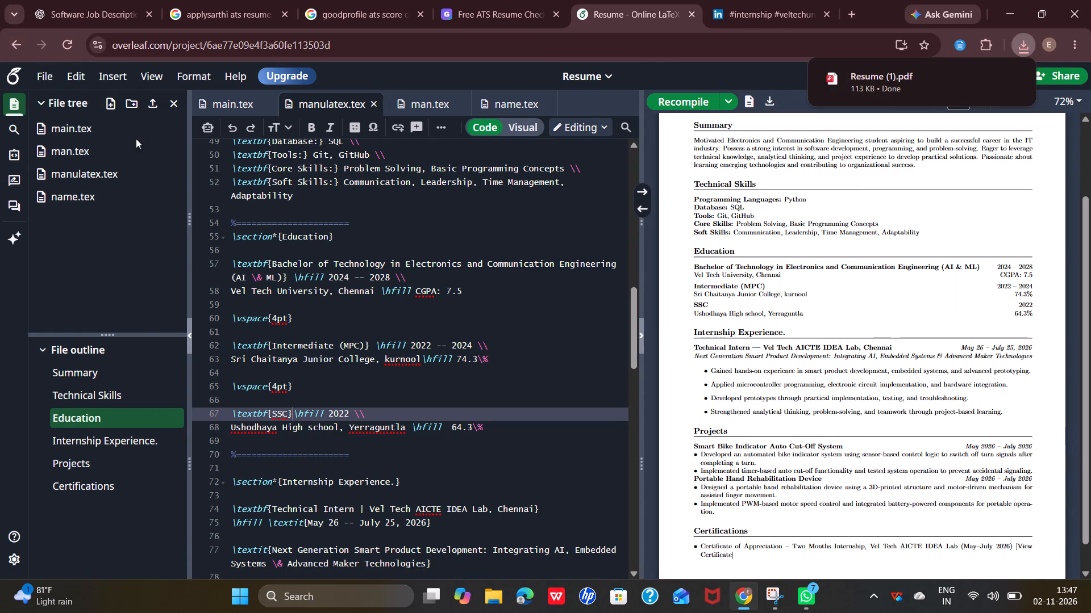
Download the manulatex.tex source file from the project's file tree.
click(119, 169)
click(168, 174)
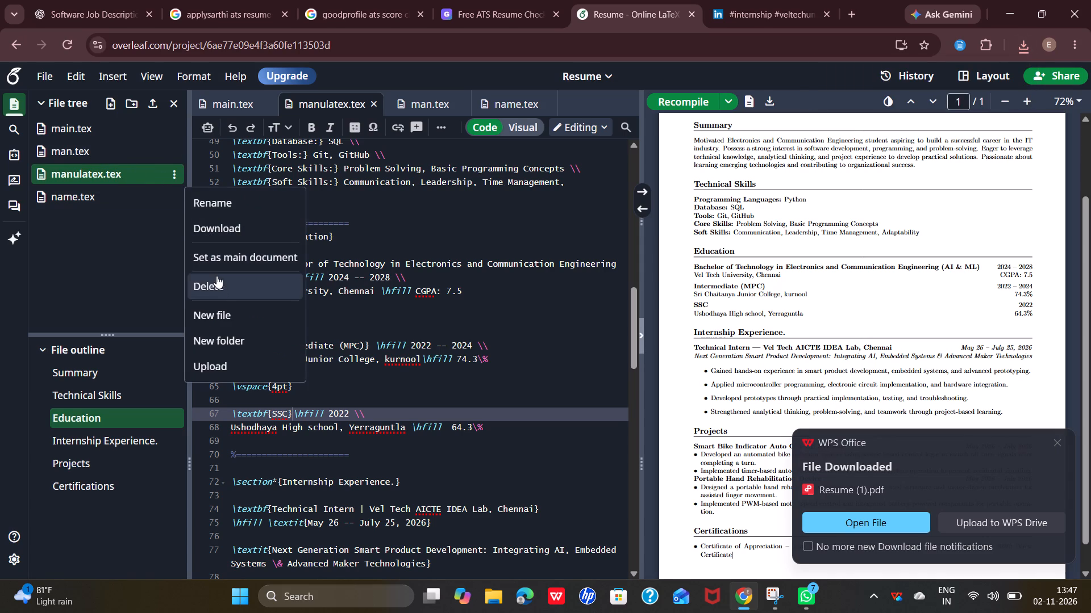
click(224, 227)
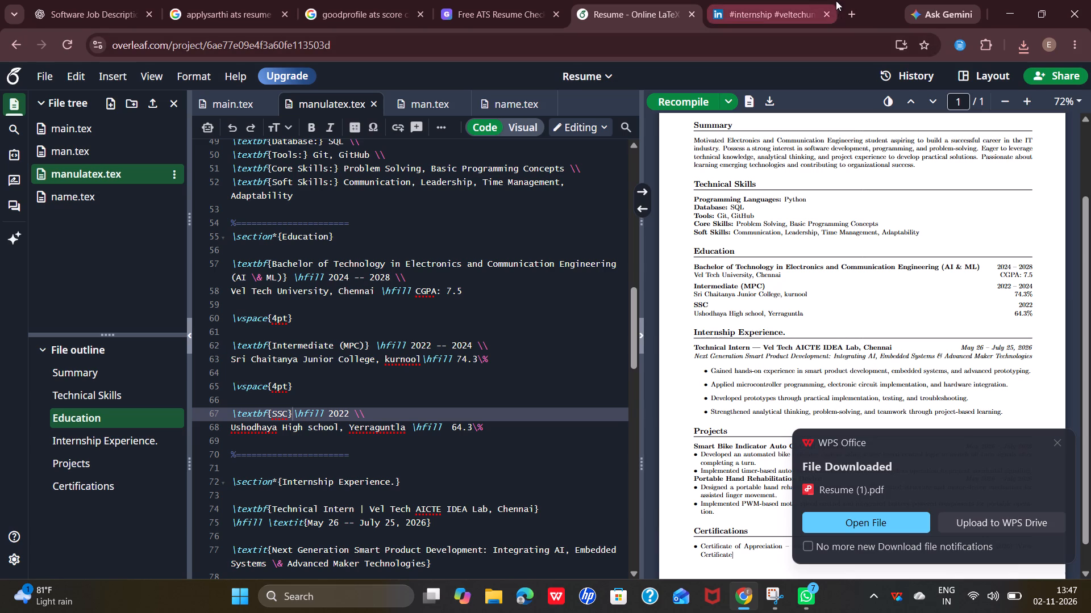
Close the LinkedIn #internship post page in the browser.
click(825, 11)
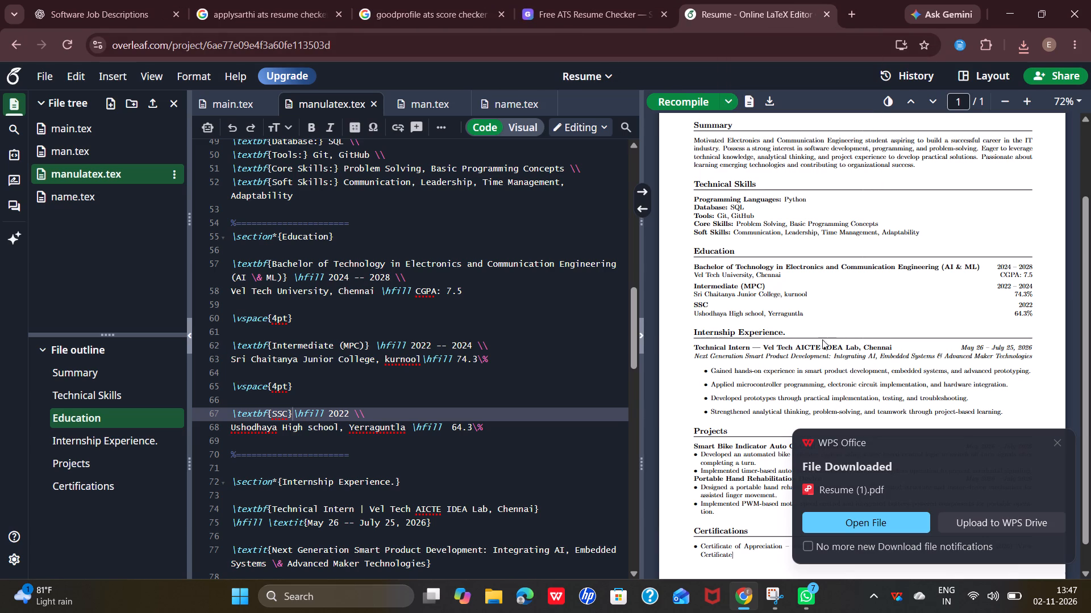
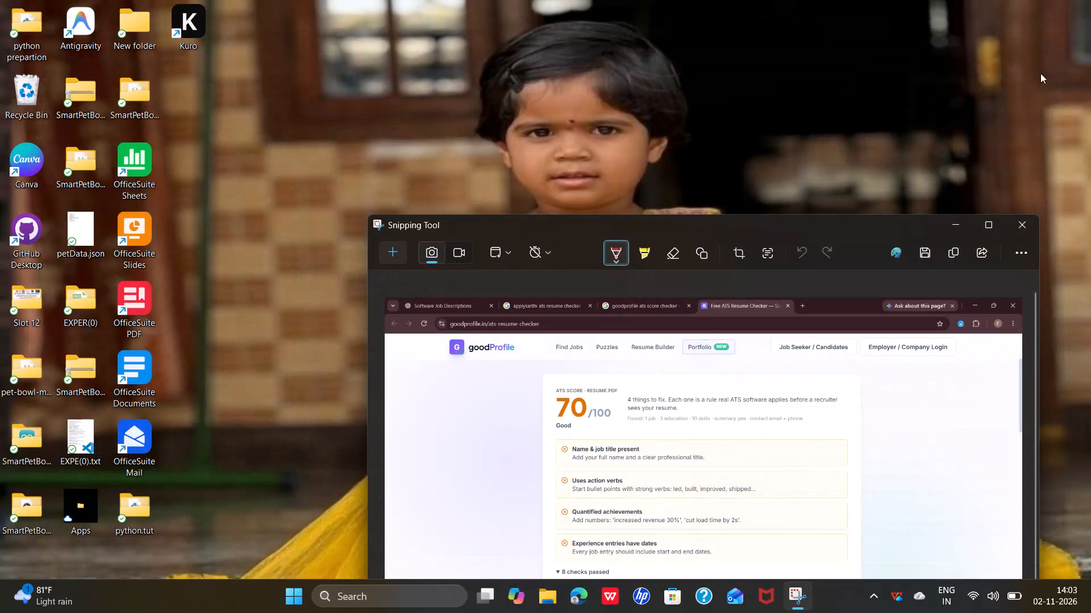
Close the Snipping Tool window holding the goodProfile ATS score screenshot.
click(1027, 208)
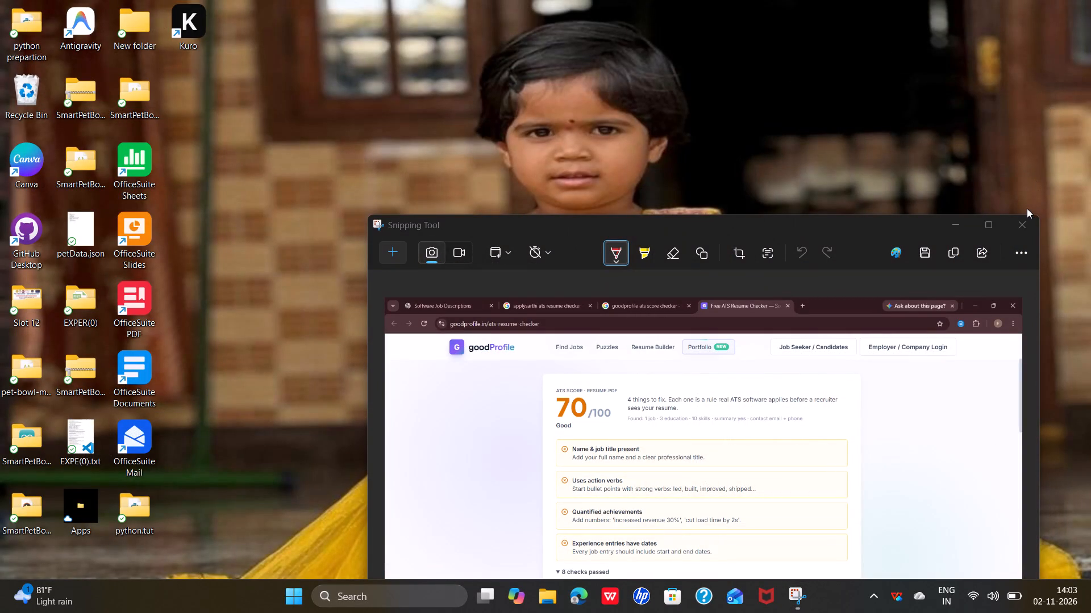
click(1017, 221)
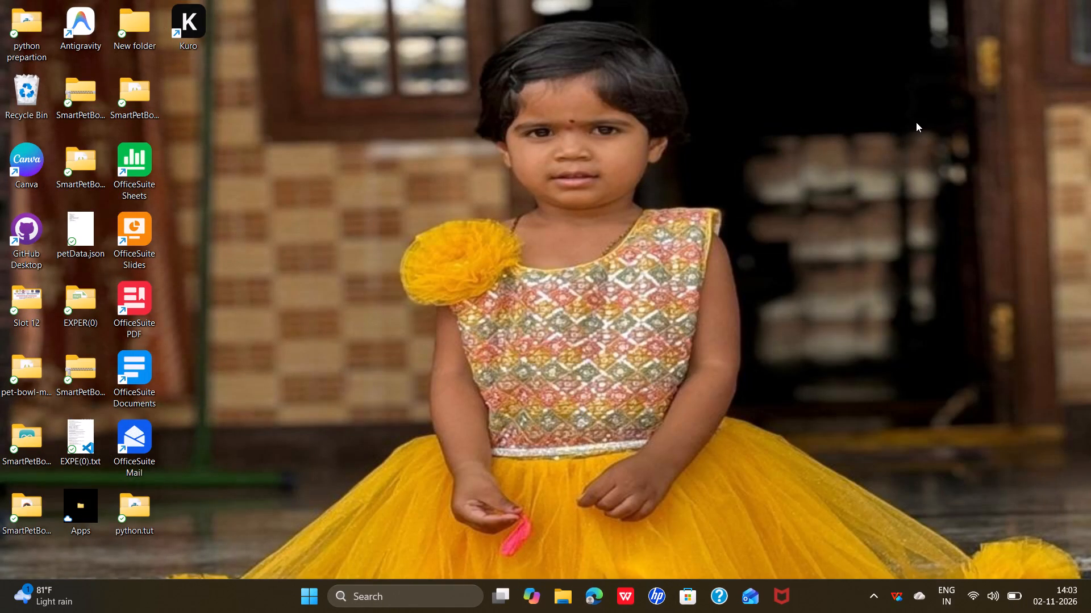
Shut down the Windows computer.
key(alt+F4)
key(Return)
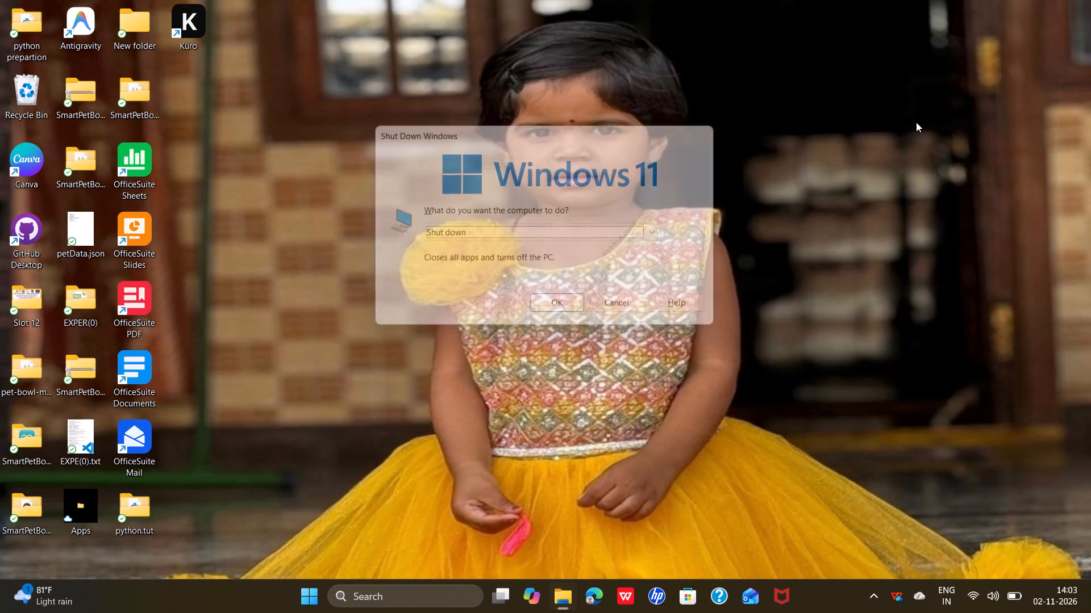